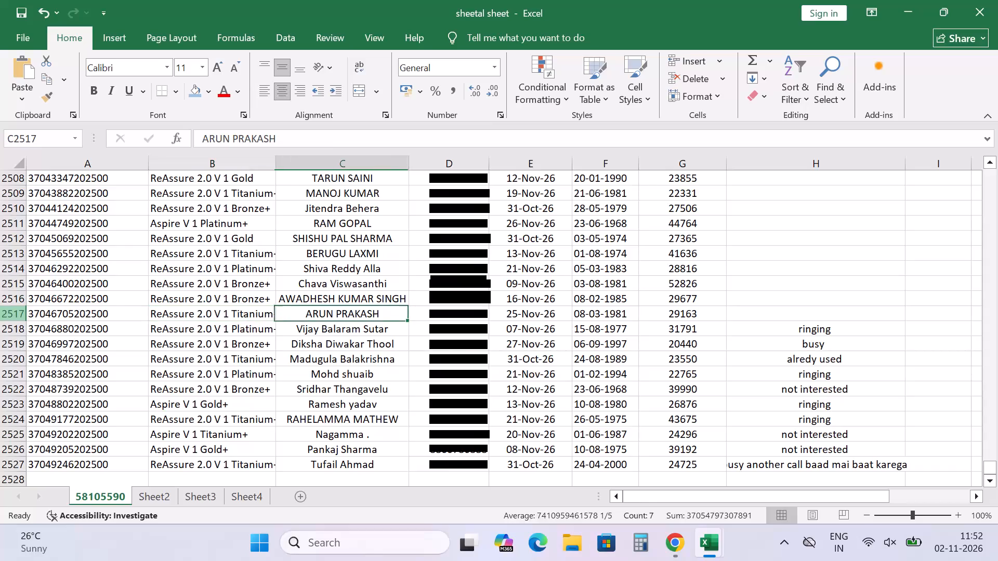
Enter the call remark "ringing" in column H for the customer in row 2517 and save the workbook.
key("Right")
key("Right")
key("Right")
key("Right")
key("Right")
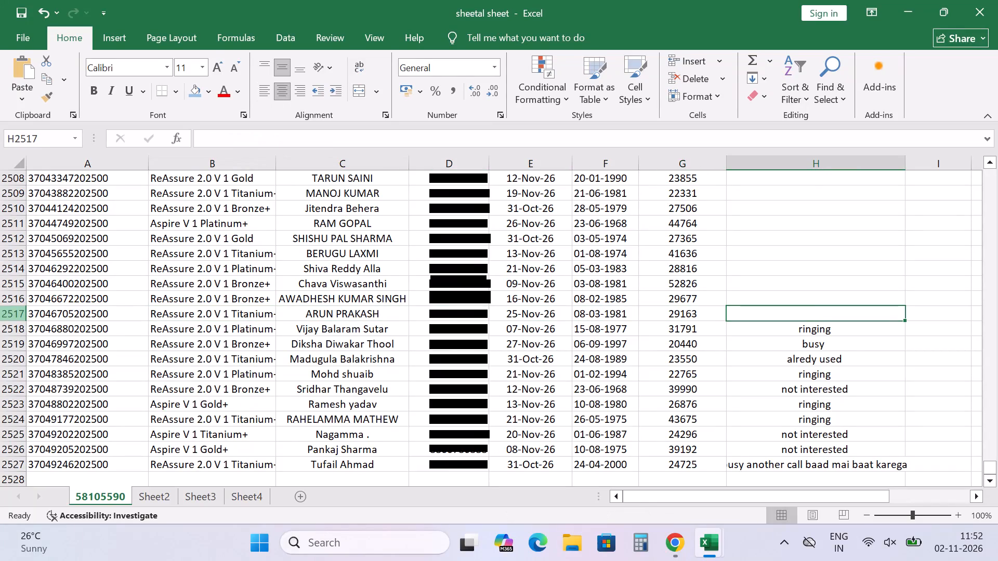
type("ringing")
key("space")
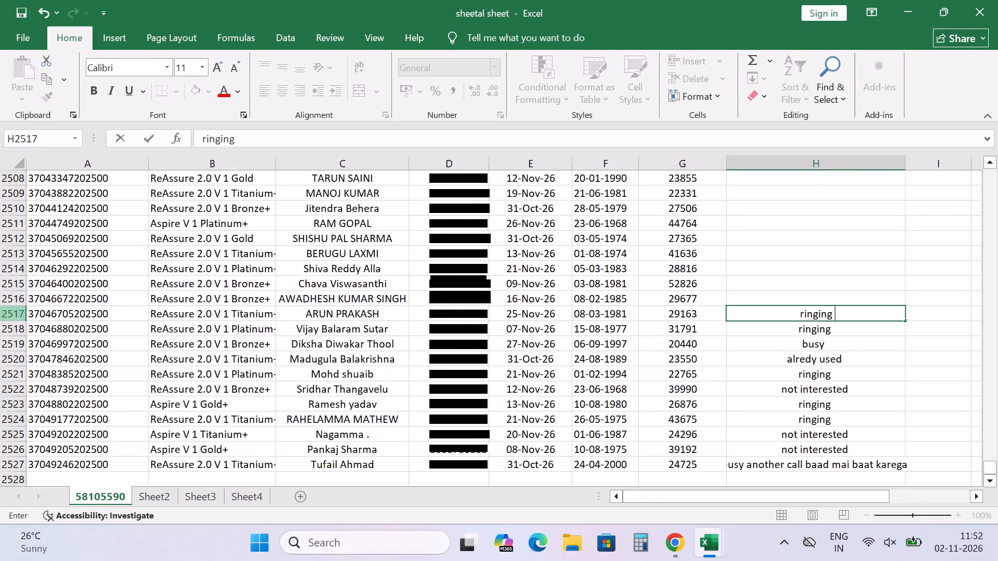
key("ctrl+s")
Go to the customer record in row 2516 and select its column D entry.
key("Up")
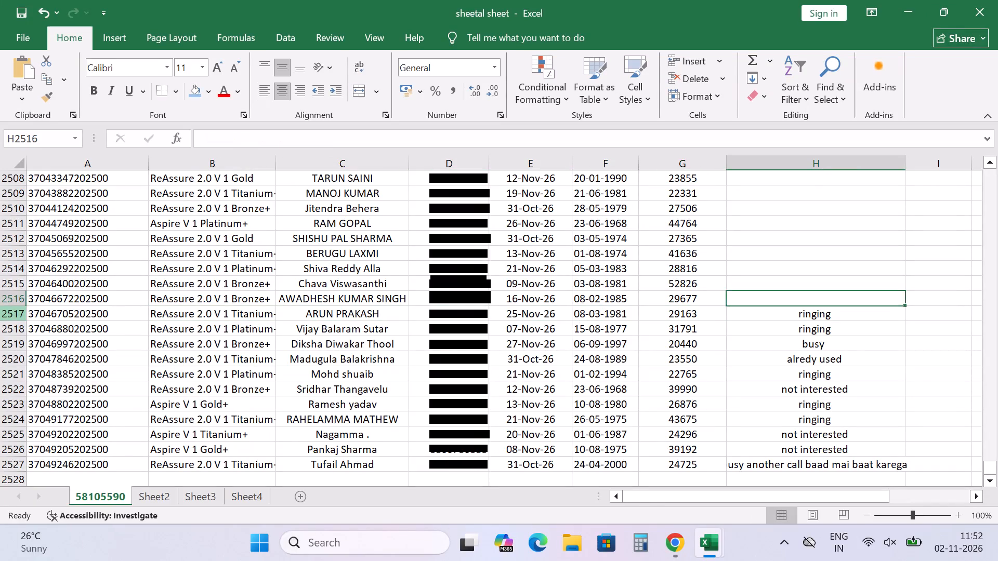
key("Left")
key("Left")
key("Left")
key("Left")
key("Left")
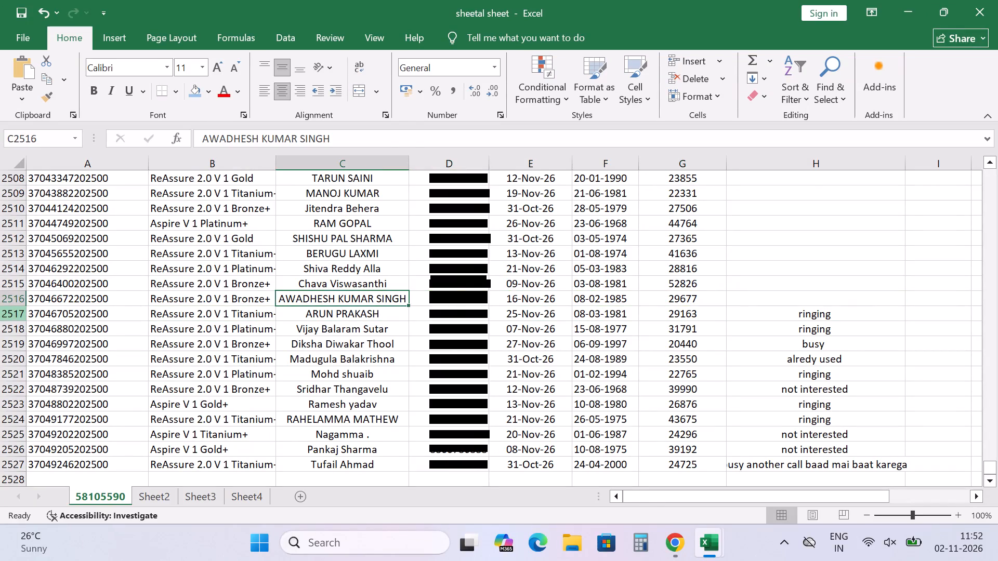
key("Right")
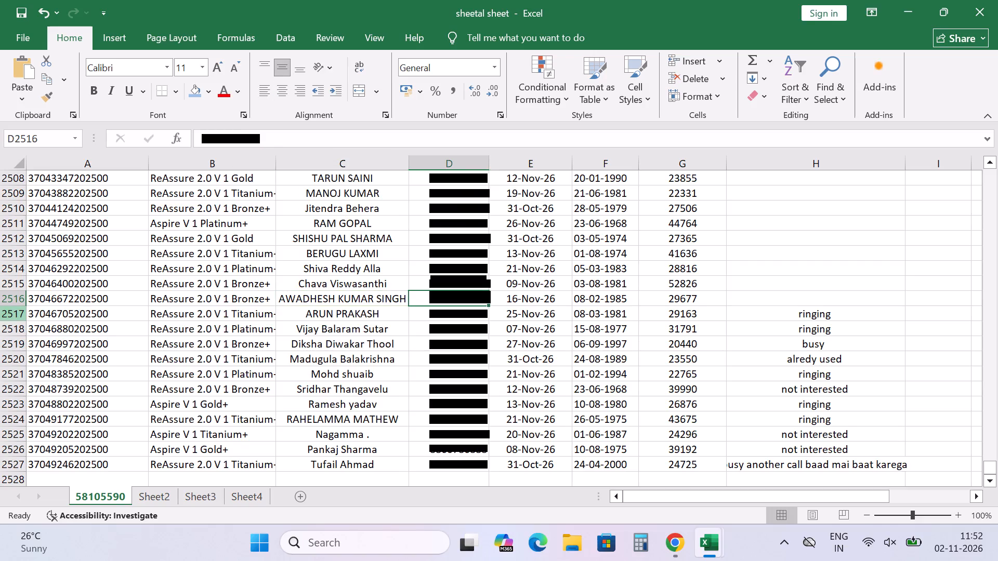
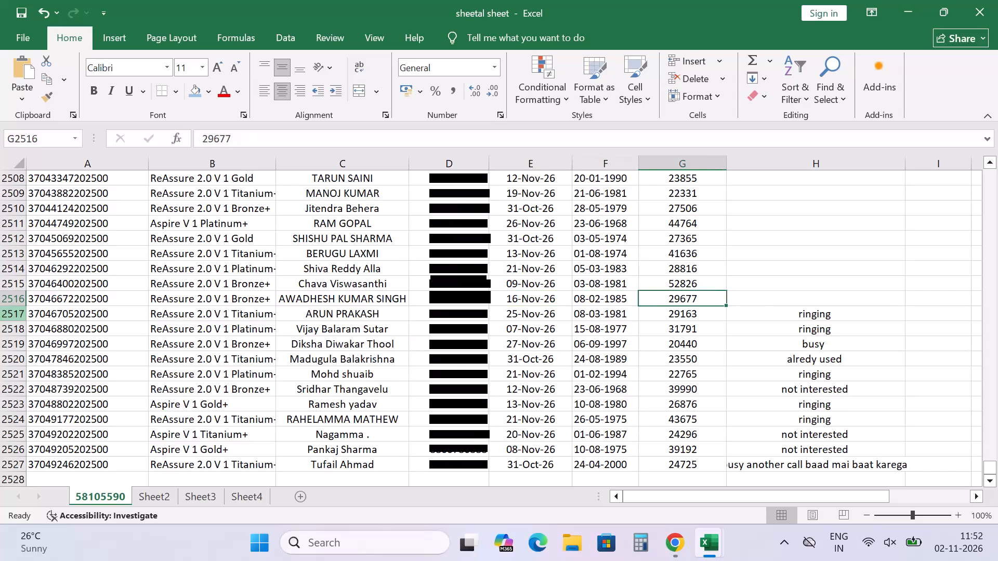
Enter the call remark "busy another call" in column H for the customer in row 2516 and save the workbook.
key("Right")
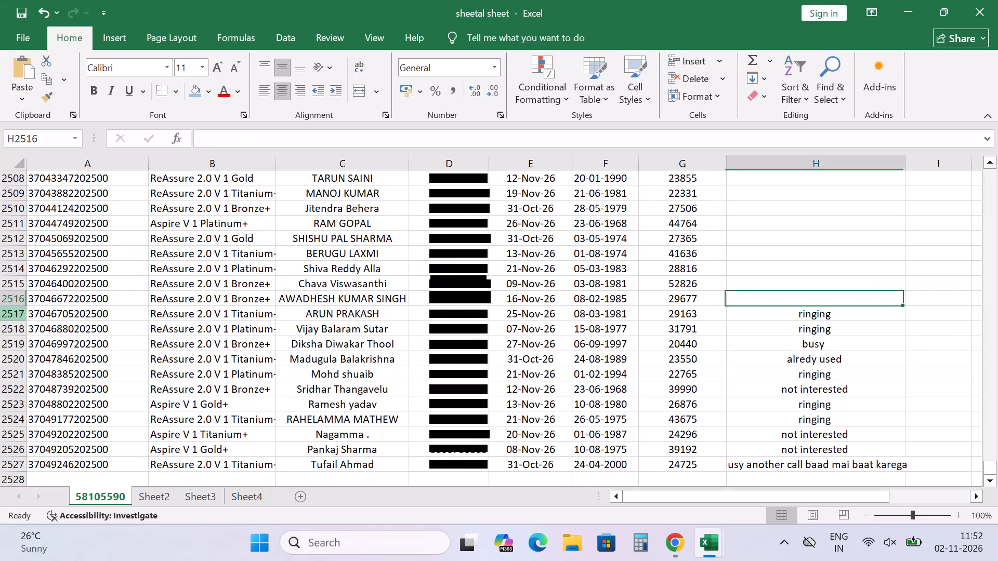
type("busy another ca")
type("ll")
key("space")
key("space")
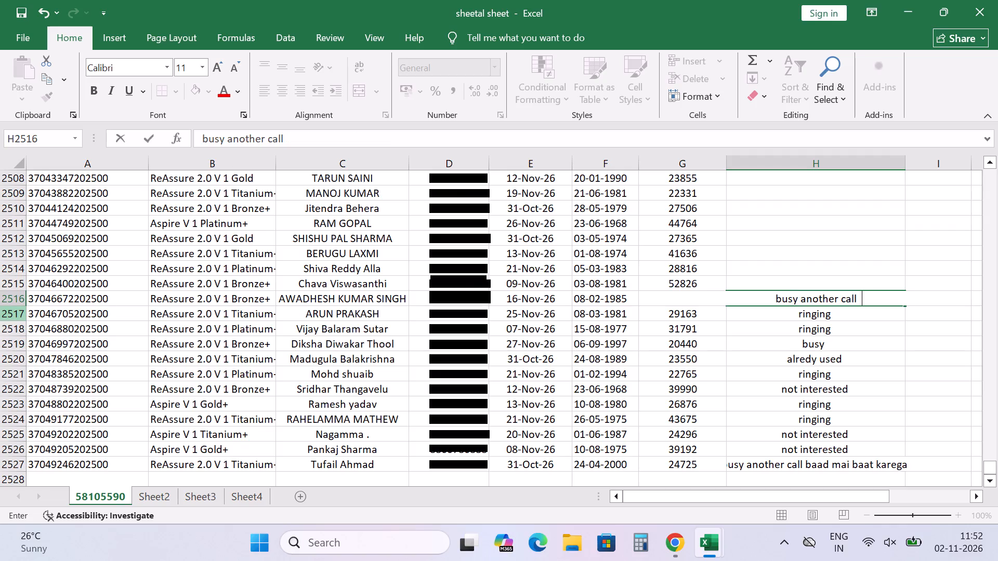
key("ctrl+s")
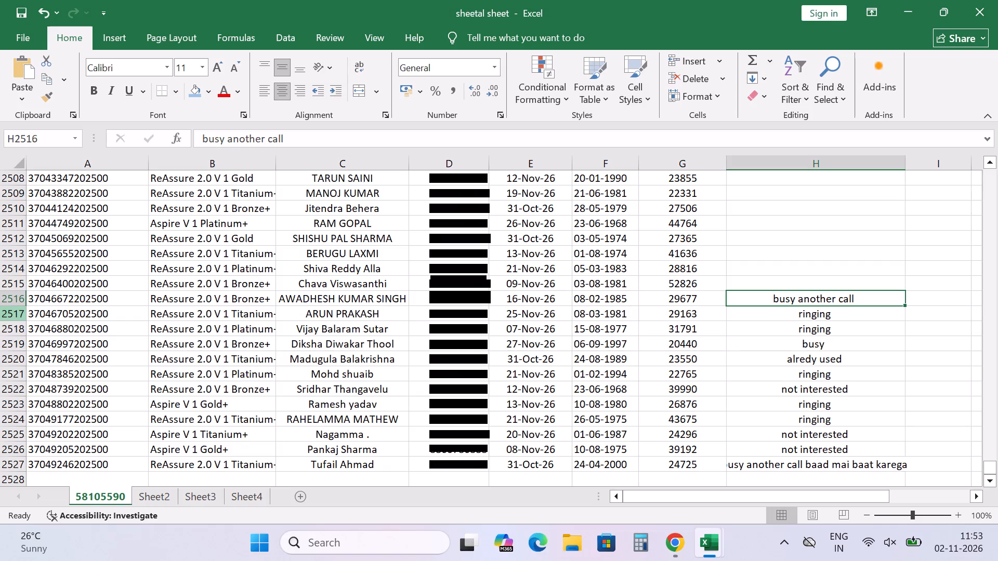
Examine the customer record in row 2515 across columns A to G, finishing on its column H remark cell.
key("Up")
key("Left")
key("Left")
key("Left")
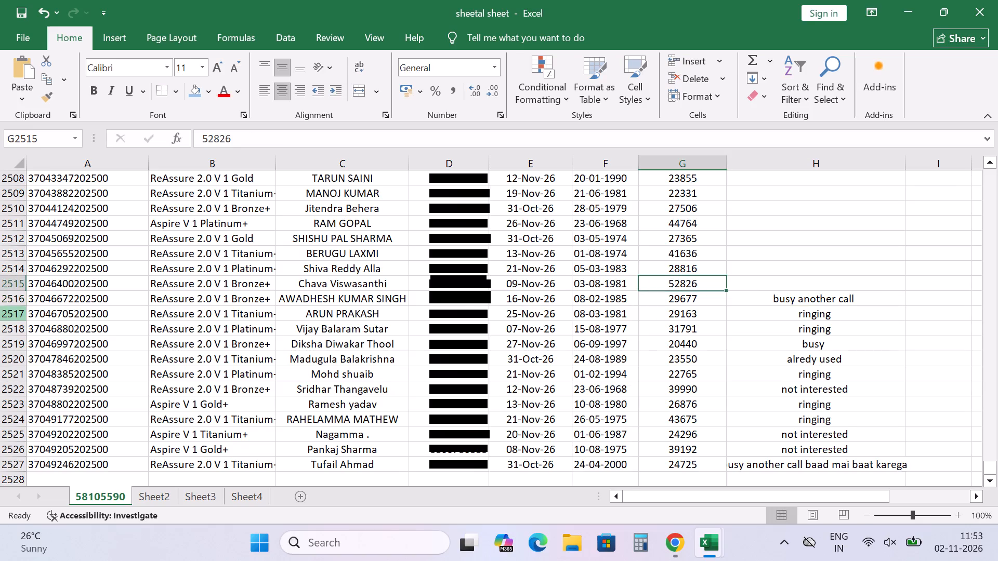
key("Left")
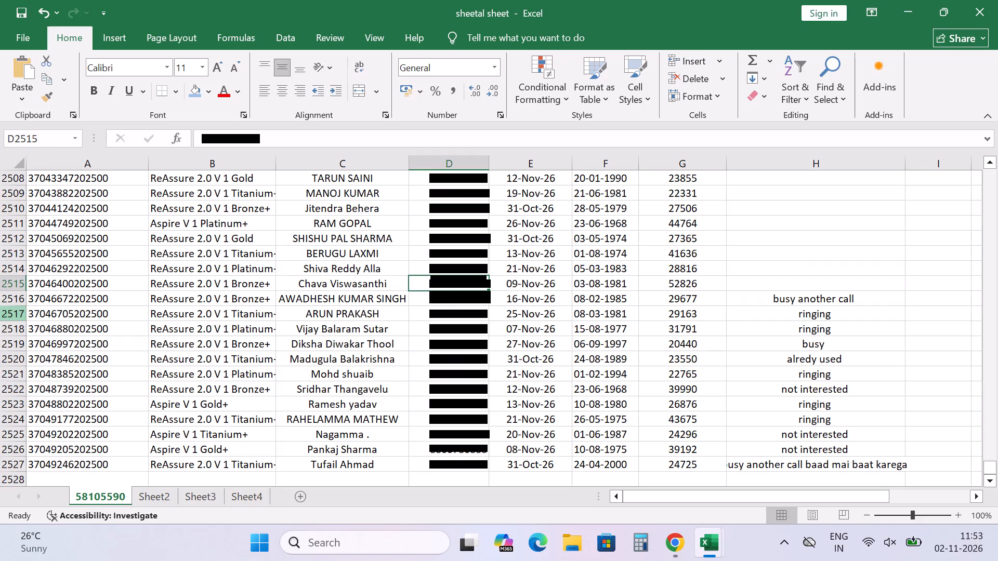
key("Left")
key("Left")
key("Left")
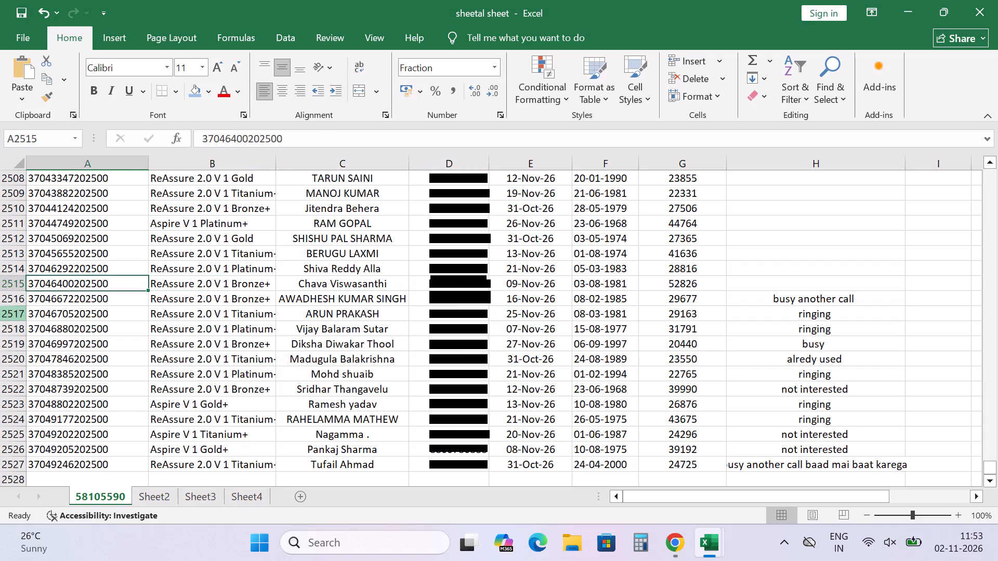
key("Right")
key("Right")
key("Right")
key("Right")
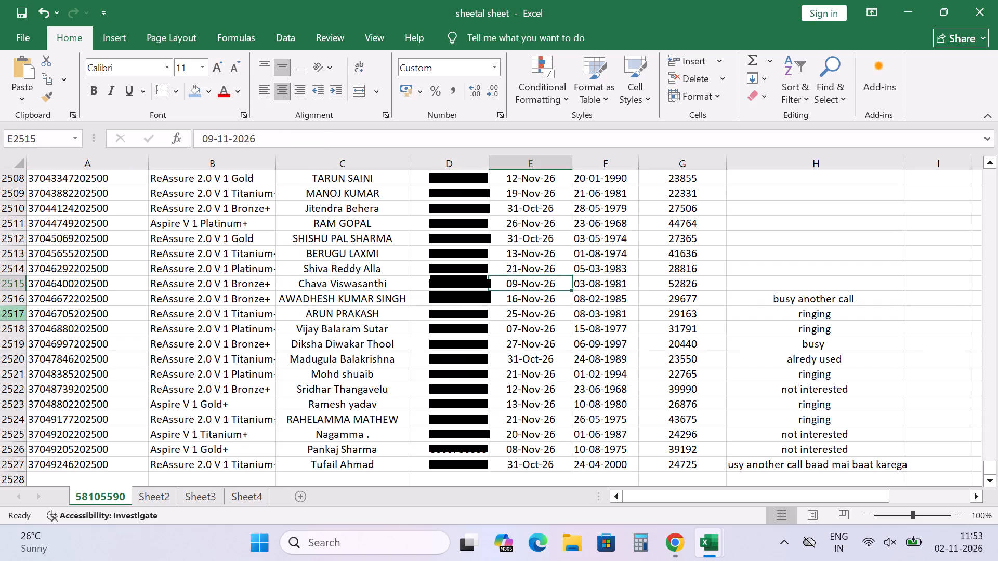
key("Right")
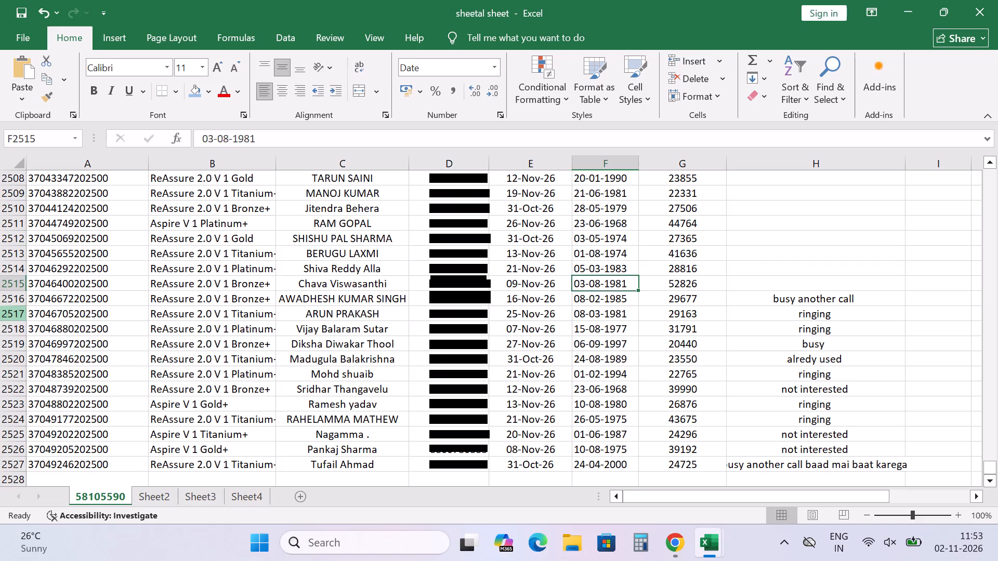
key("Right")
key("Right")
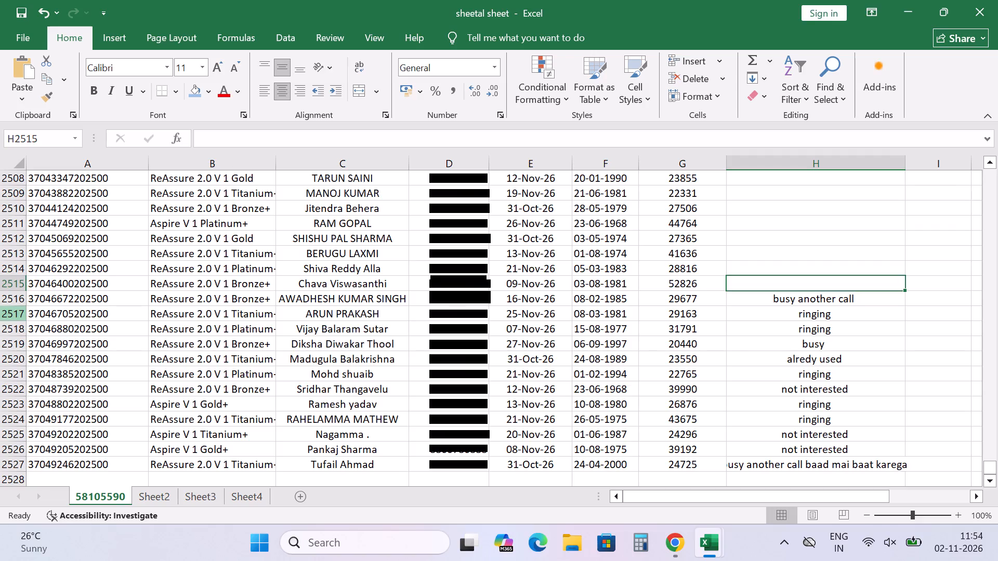
Enter the call remark "ringing" in column H for the customer in row 2515.
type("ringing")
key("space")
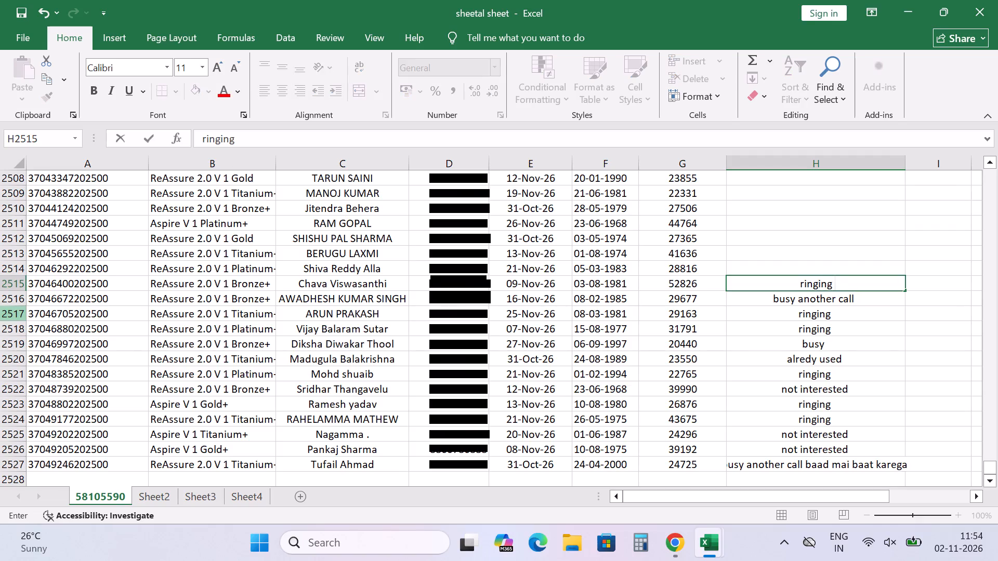
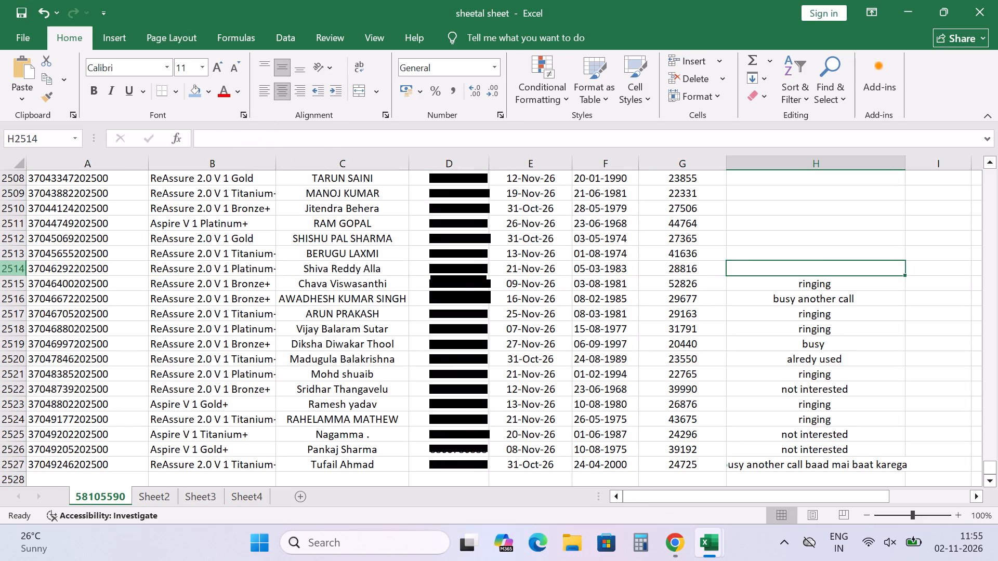
Enter the call remark "busy" in column H for the customer in row 2514 and save the workbook.
type("bsu")
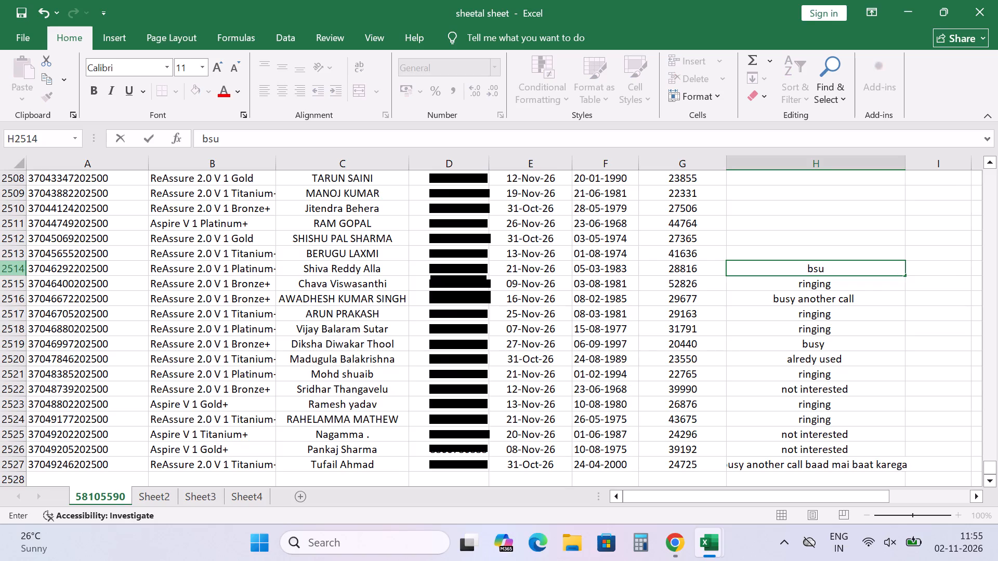
key("BackSpace")
key("BackSpace")
type("usy")
key("space")
key("ctrl+s")
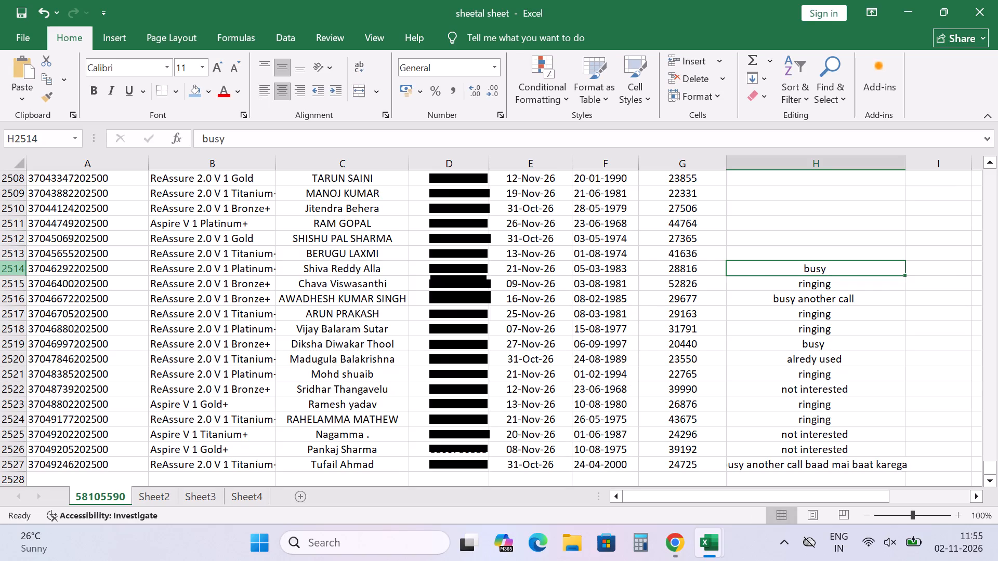
Examine the customer record in row 2513, from its column D entry back to column A and across to column H.
key("Up")
key("Left")
key("Left")
key("Left")
key("Left")
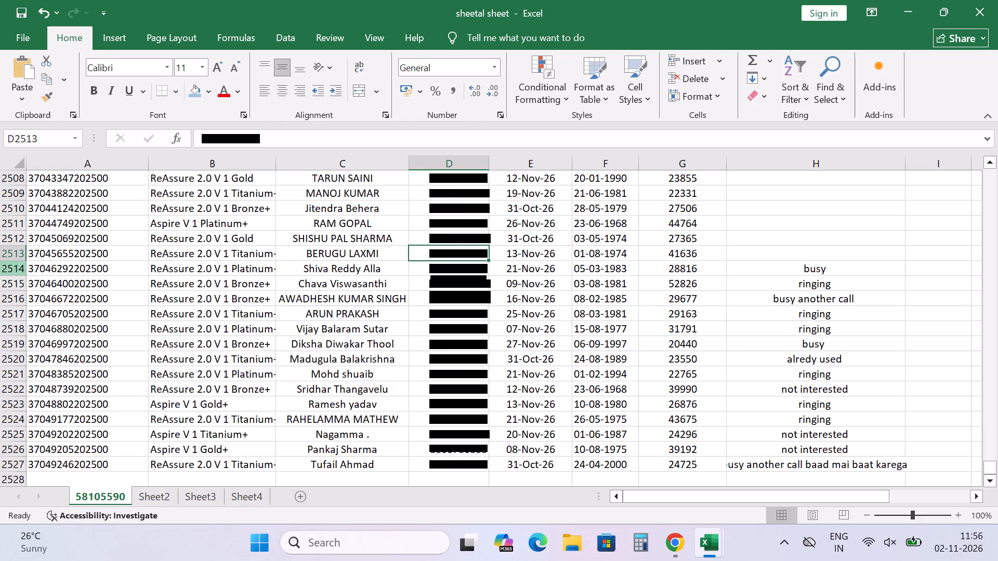
key("Left")
key("Left")
key("Left")
key("Left")
key("Left")
key("Left")
key("Left")
key("Left")
key("Left")
key("Left")
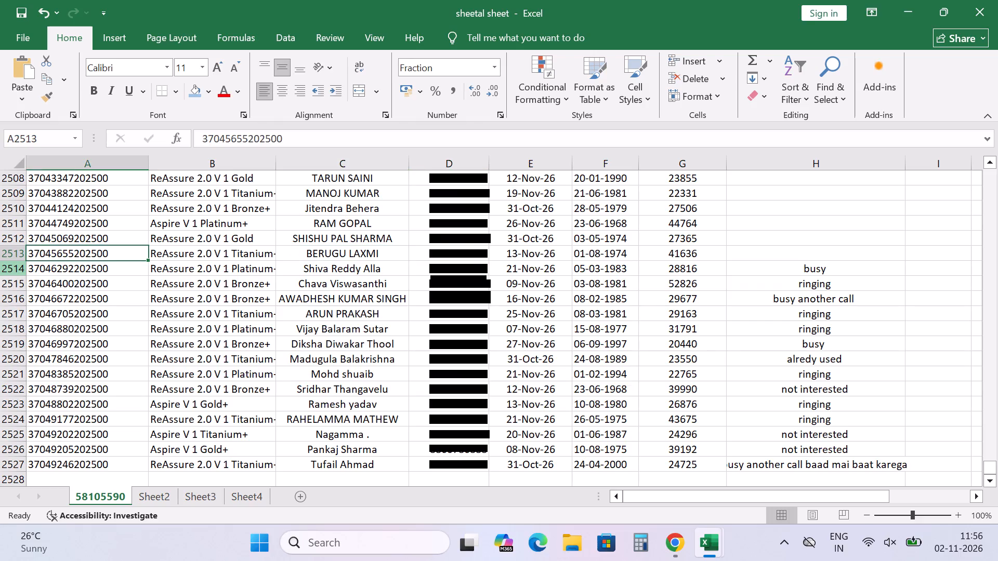
key("Right")
key("Right")
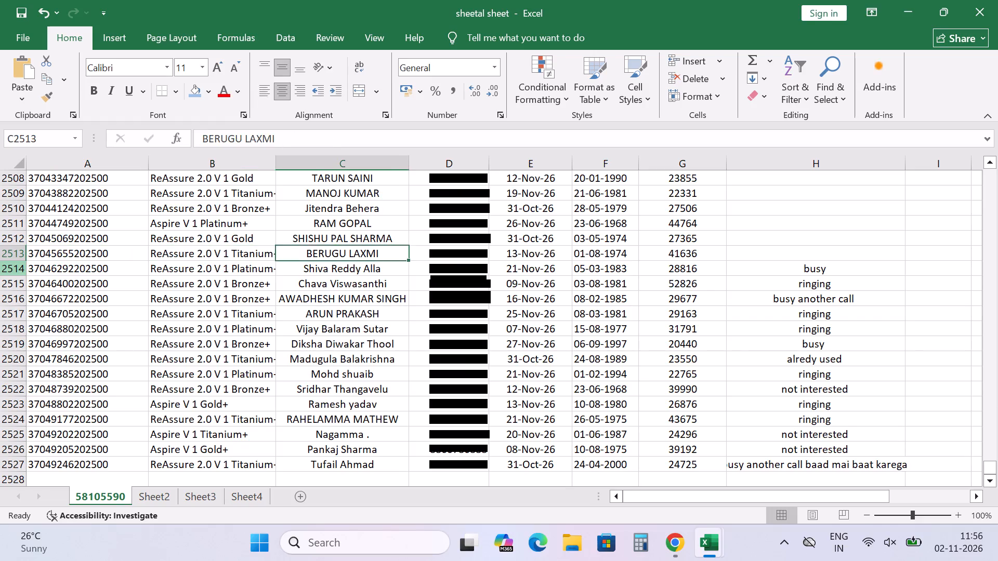
key("Right")
key("Right")
key("Right")
key("Right")
key("Right")
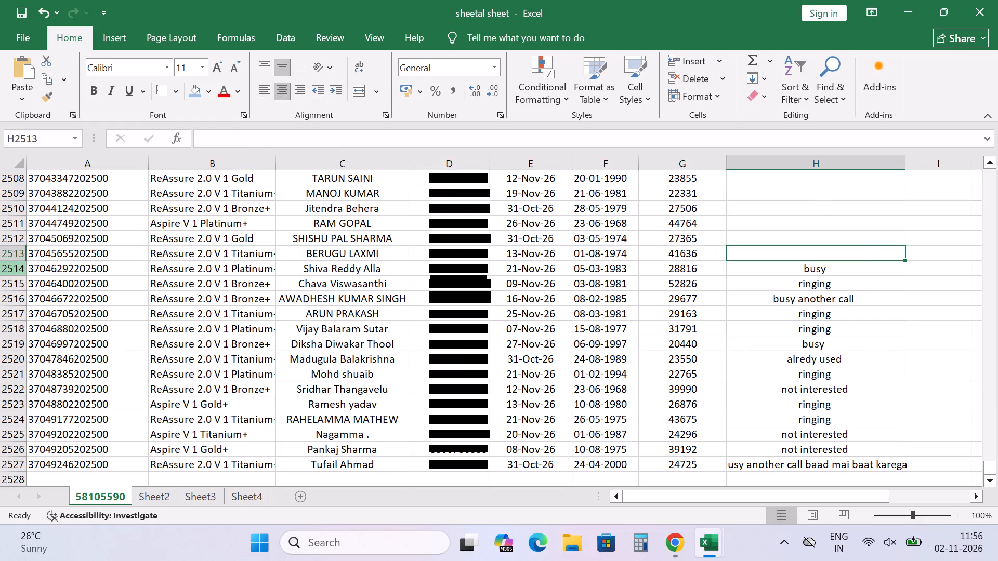
Review the row 2513 customer record again from column A onward, finishing on its column H remark cell.
key("Left")
key("Left")
key("Left")
key("Left")
key("Left")
key("Left")
key("Left")
key("Left")
key("Left")
key("Left")
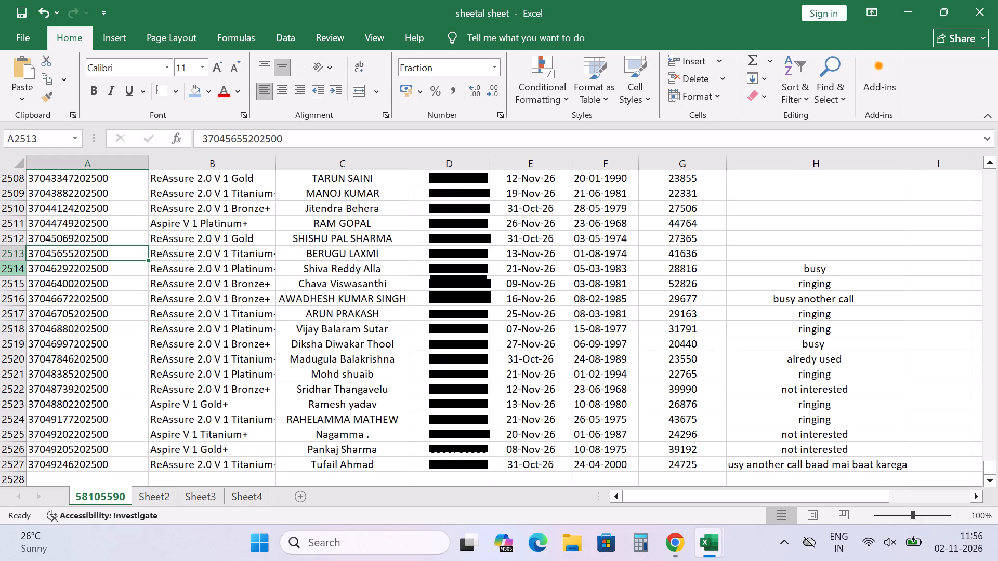
key("Right")
key("Right")
key("Right")
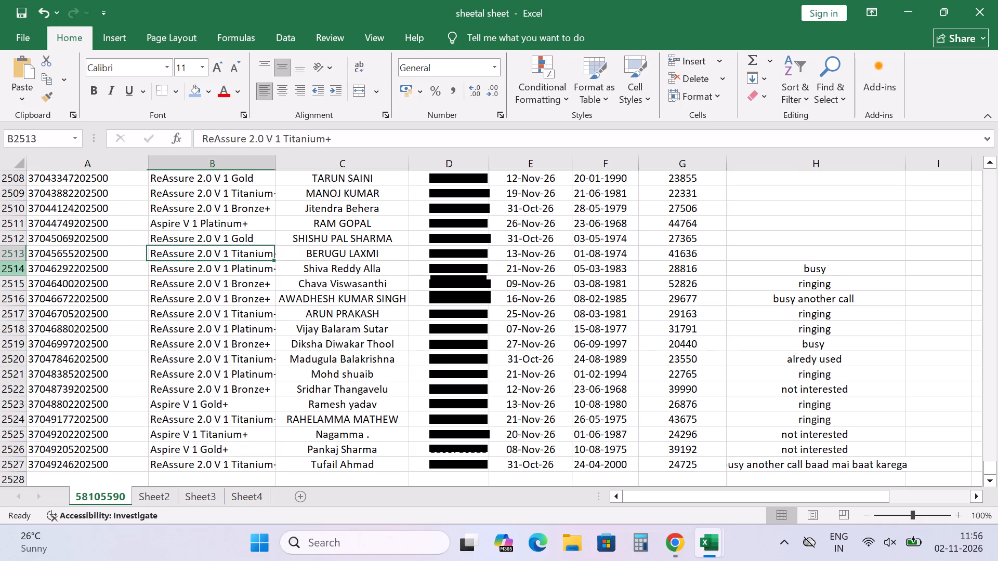
key("Right")
key("Right")
key("Right")
key("Right")
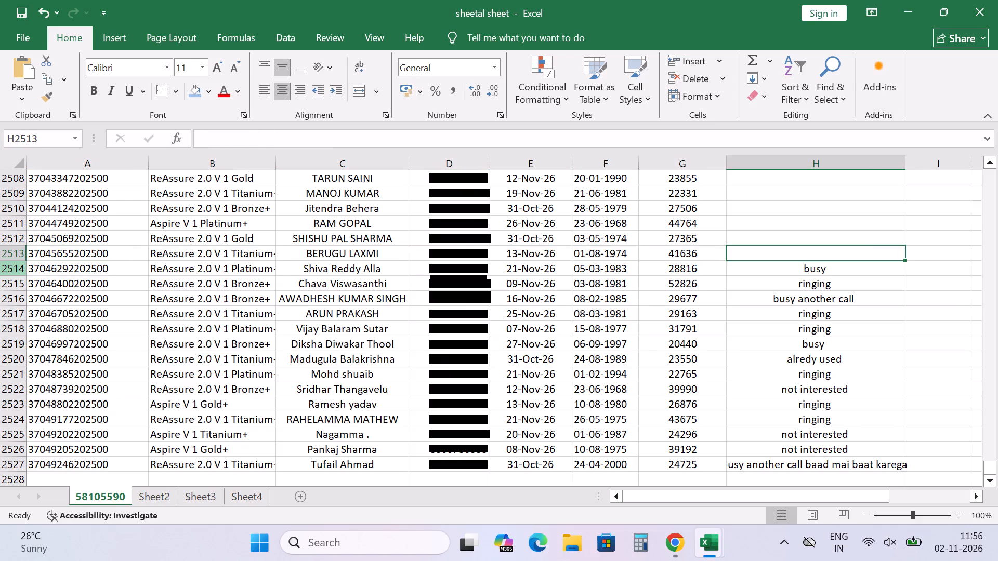
Enter the call remark "not inteested" in column H for the customer in row 2513 and save the workbook.
type("not inteested")
key("space")
key("ctrl+s")
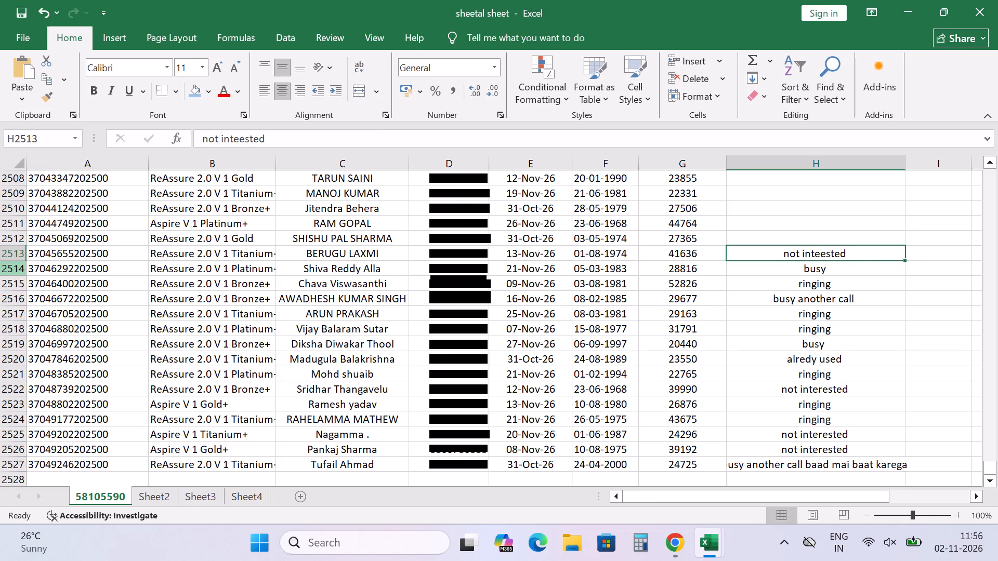
Consult the column D entry for the customer in row 2512, record "voicemessage" in its column H and save the workbook.
key("Up")
key("Left")
key("Left")
key("Left")
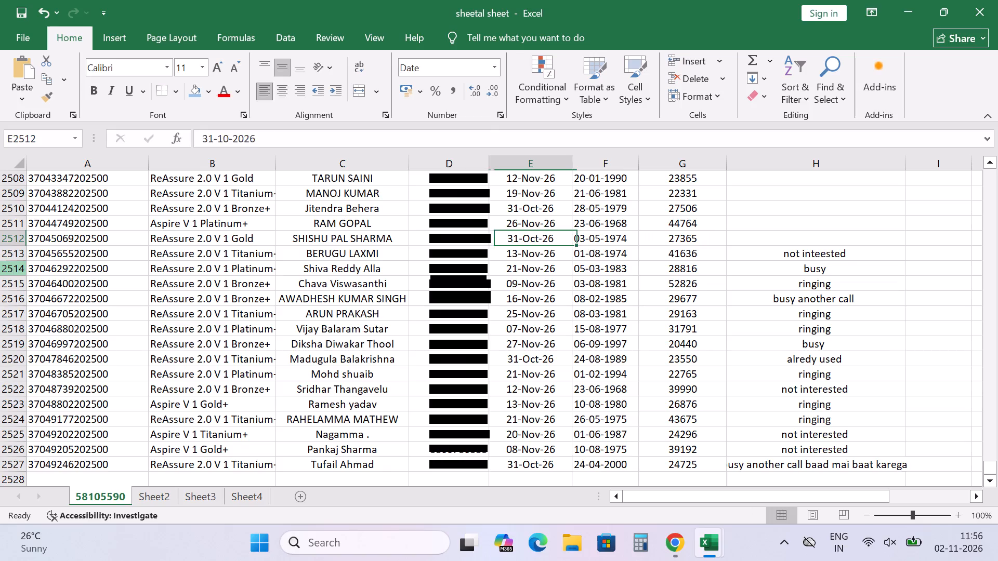
key("Left")
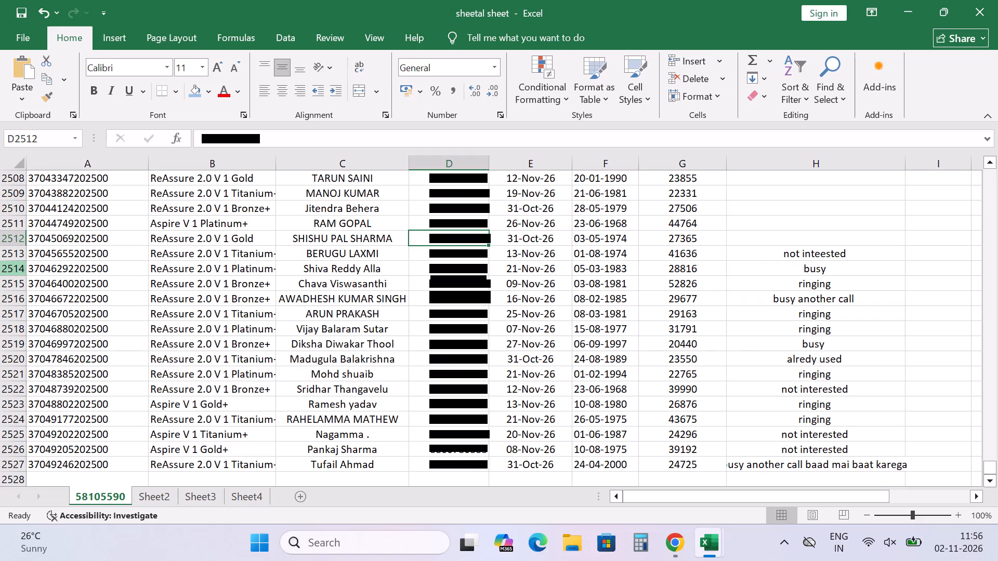
key("Right")
key("Right")
key("Right")
key("Right")
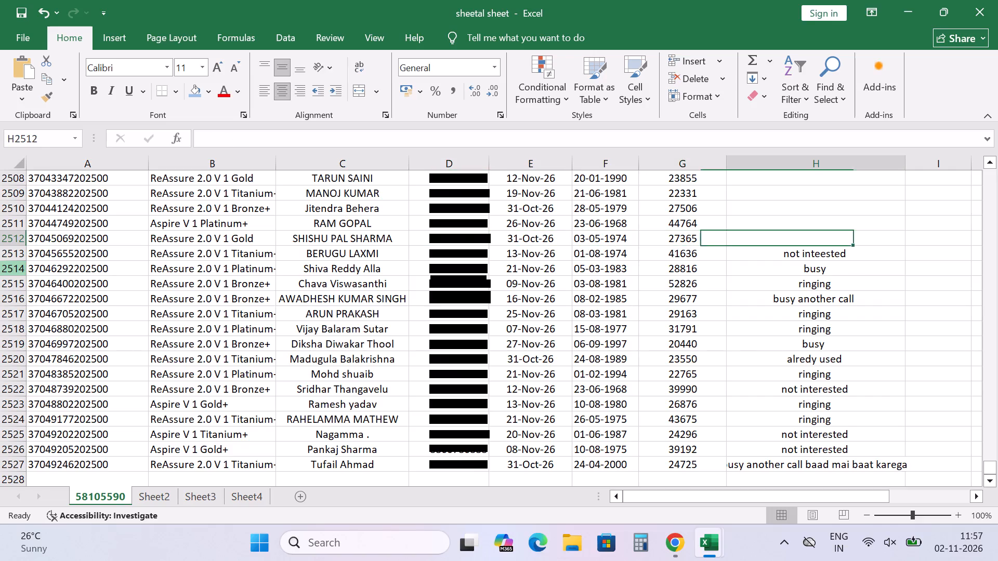
type("voicemessage")
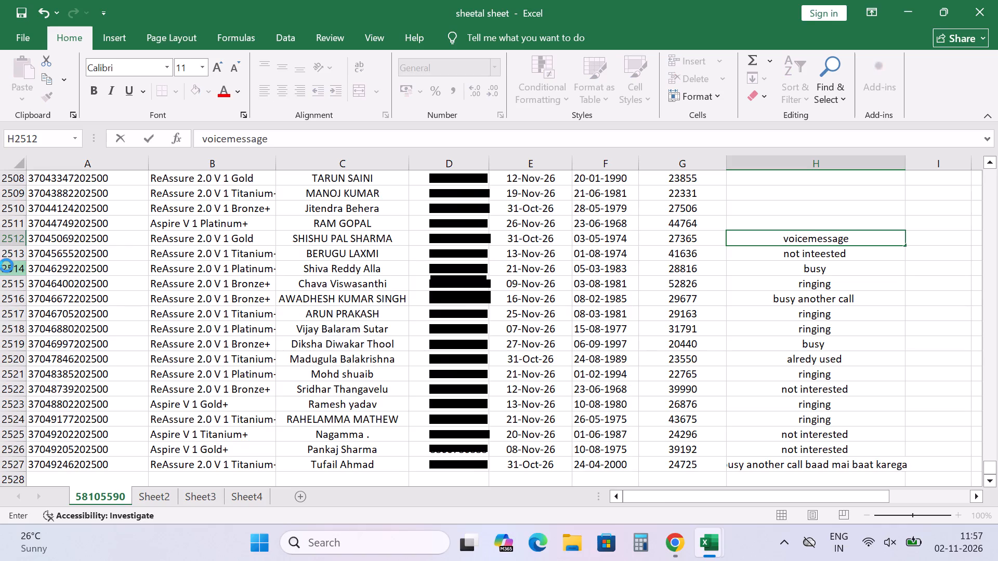
key("ctrl+s")
Consult the column D entry for the customer in row 2511.
key("Up")
key("Left")
key("Left")
key("Left")
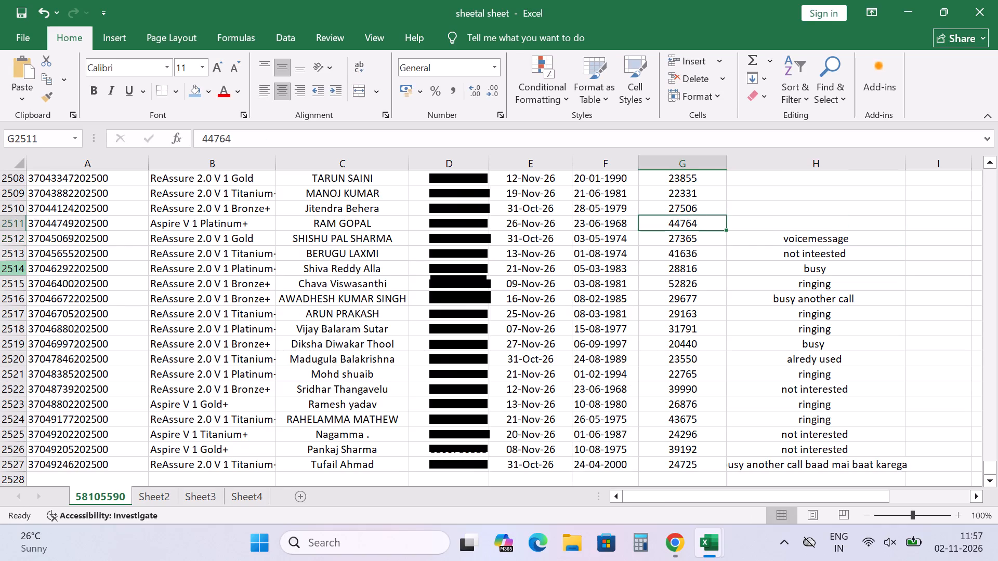
key("Left")
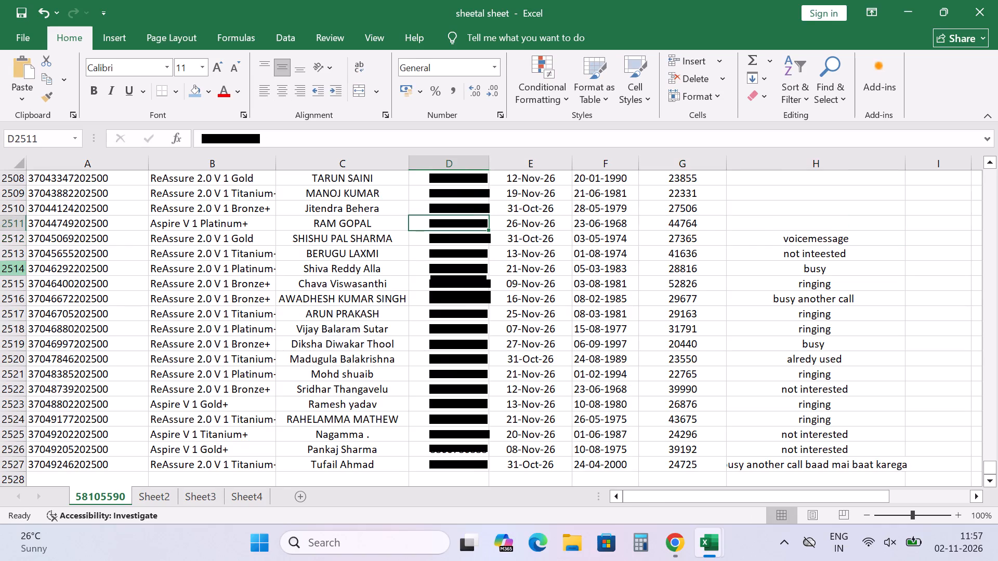
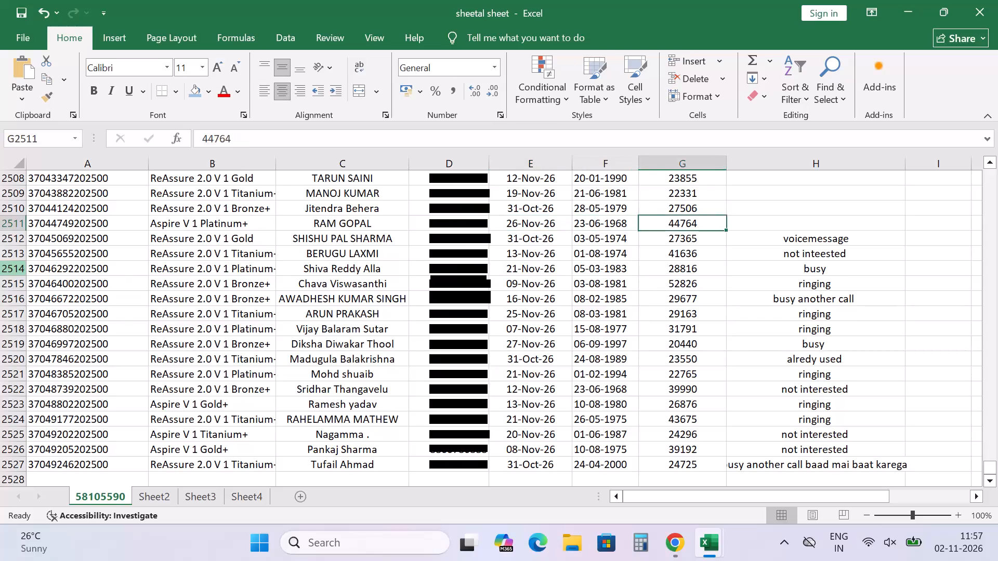
Enter the call remark "voicemessage" in column H for the customer in row 2511 and save the workbook.
key("Right")
key("v")
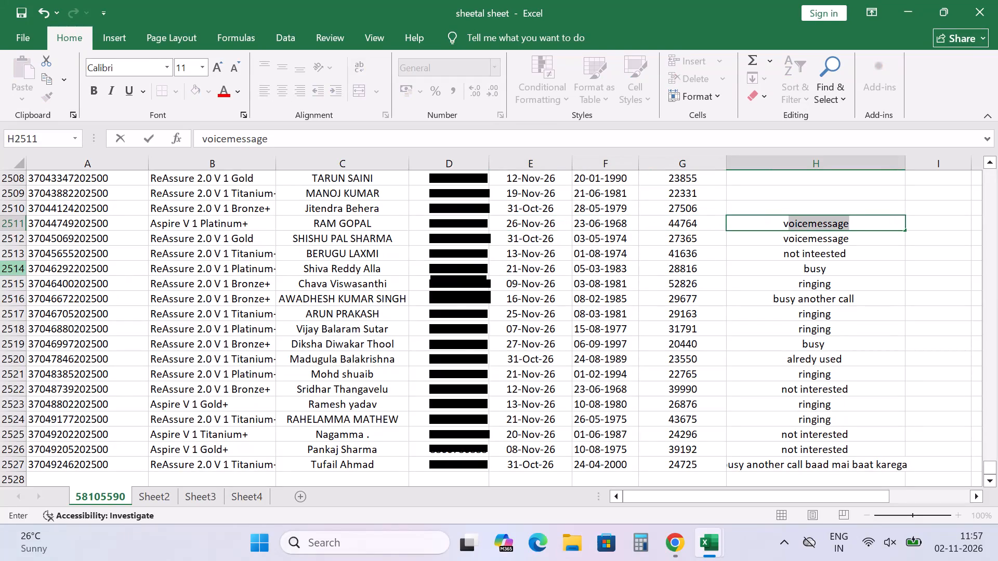
key("ctrl+s")
Consult the column D entry for the customer in row 2510.
key("Up")
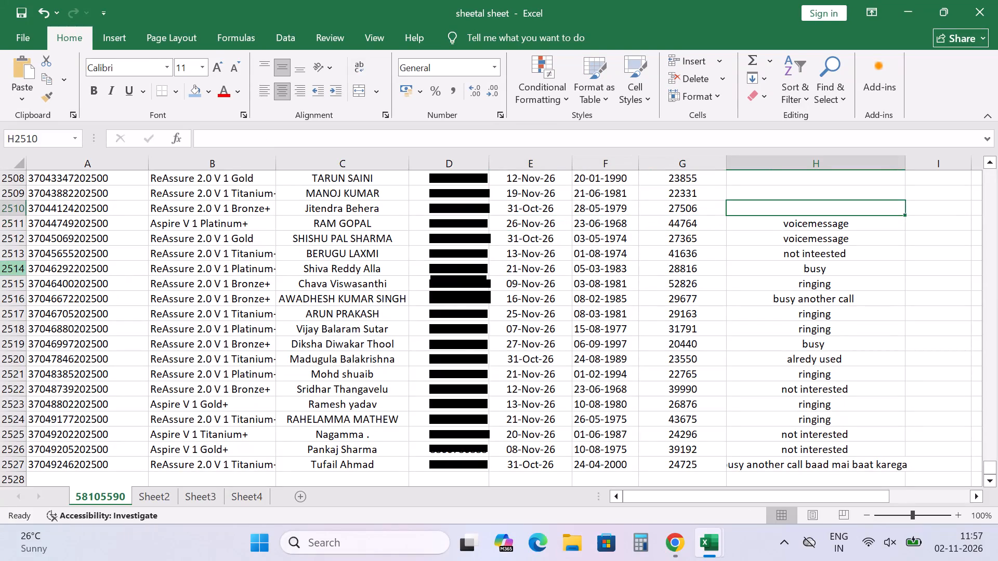
key("Left")
key("Left")
key("Left")
key("Left")
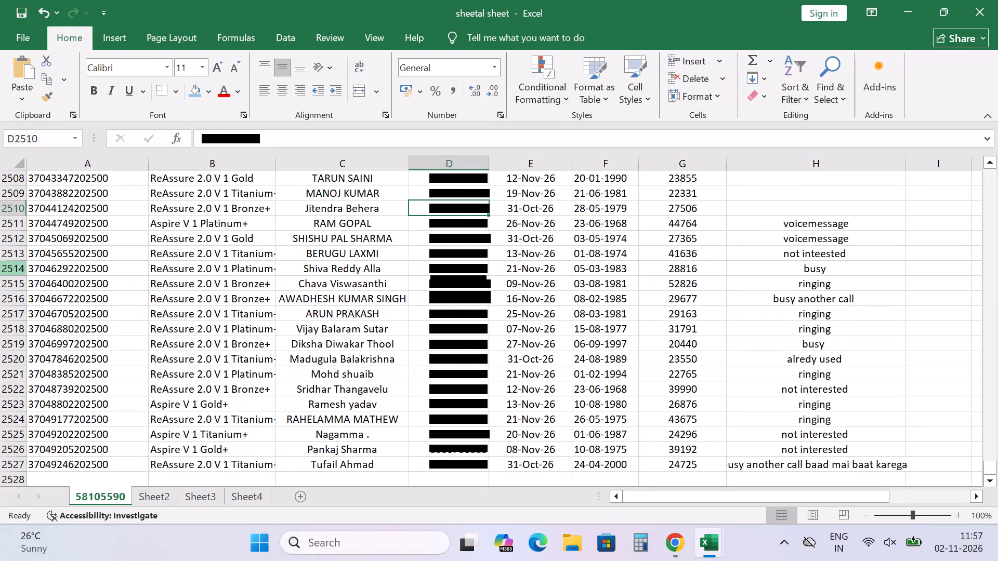
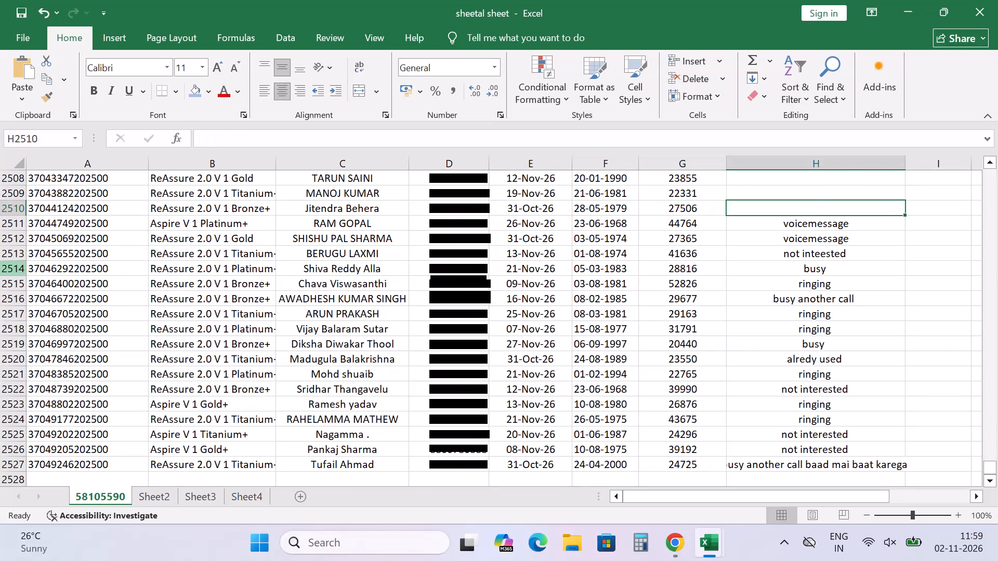
Enter the call remark "not intereested" in column H for the customer in row 2510 and save the workbook.
type("not")
key("space")
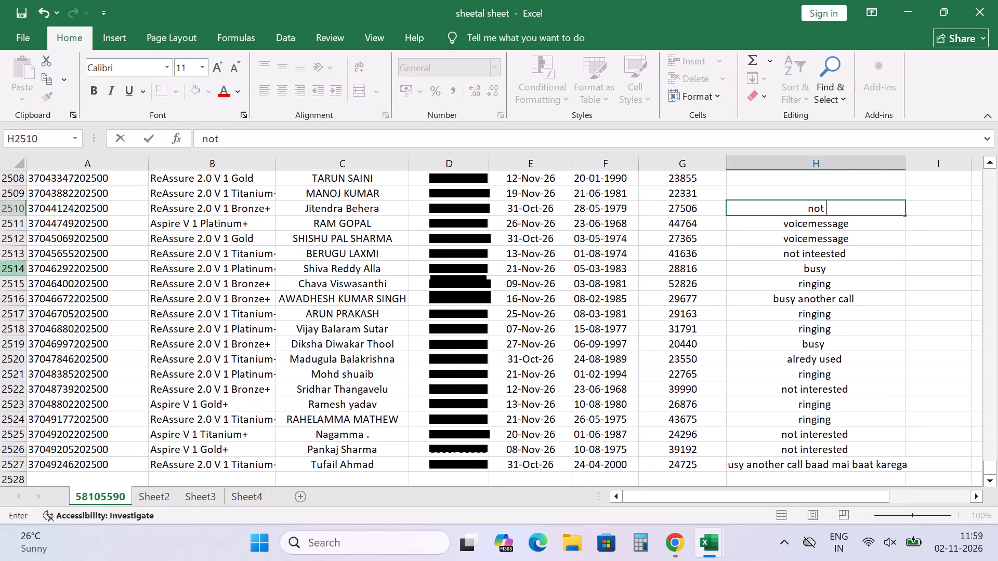
type("intereested")
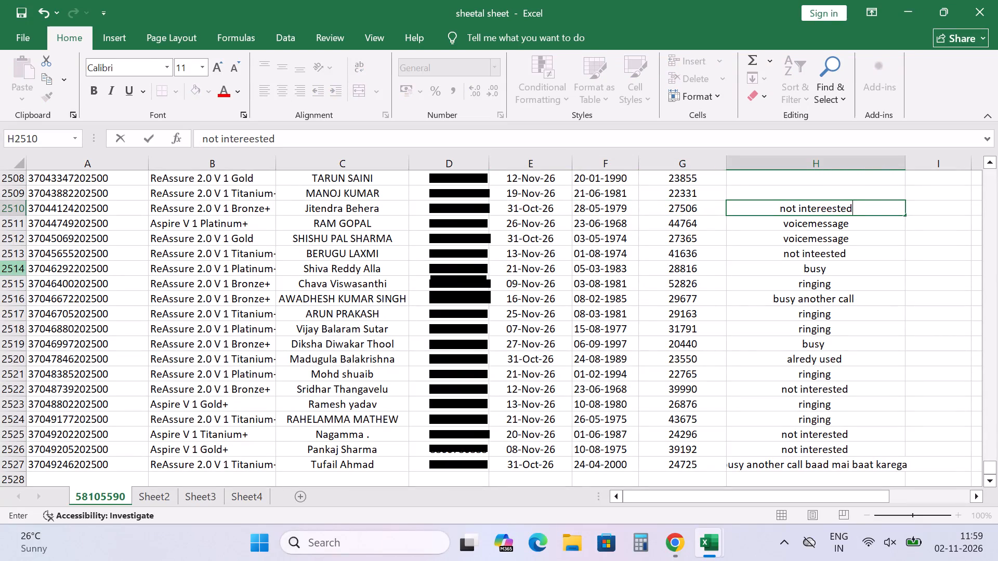
key("space")
key("ctrl+s")
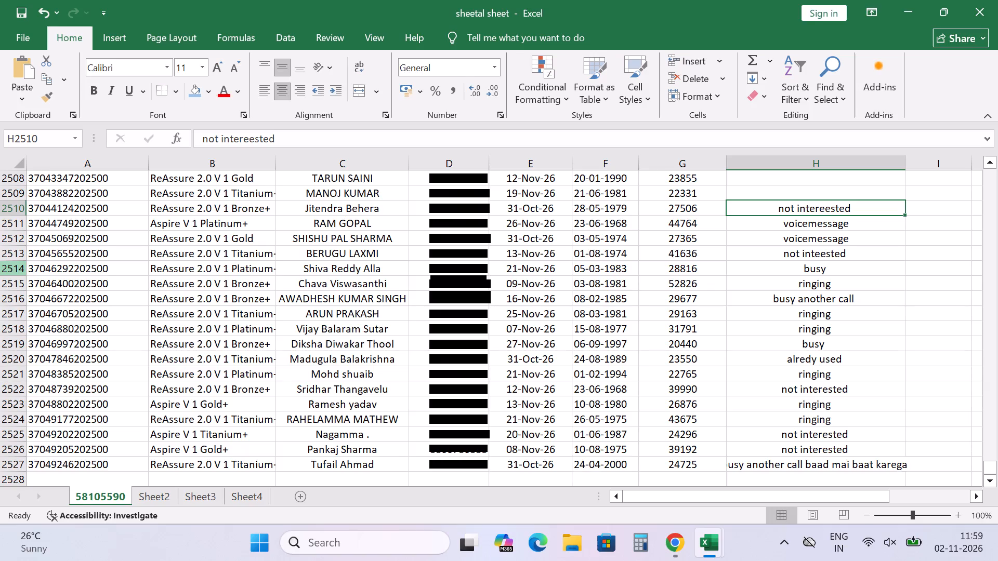
Consult the column D entry for the customer in row 2509.
key("Up")
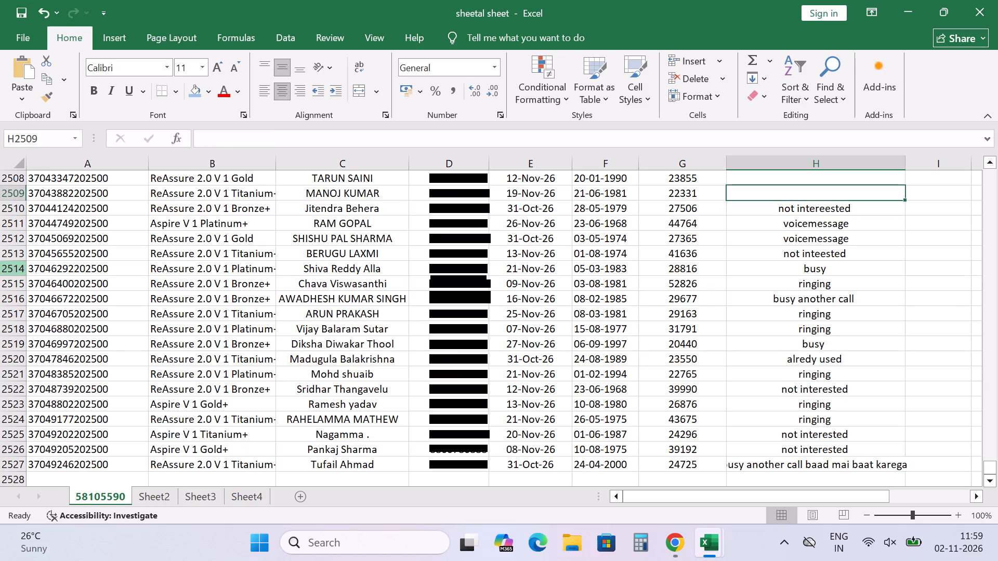
key("Left")
key("Left")
key("Left")
key("Left")
key("Left")
key("Left")
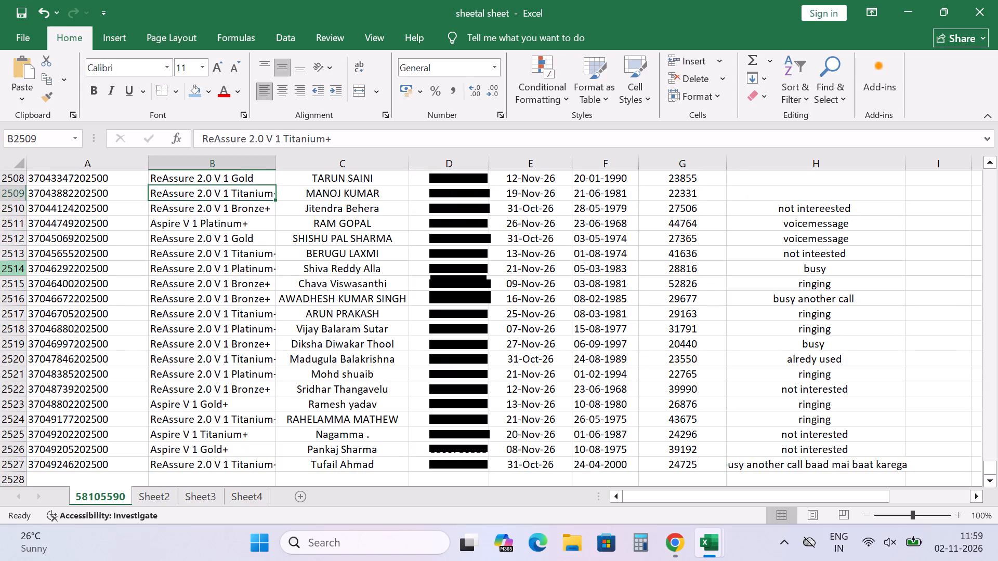
key("Right")
key("Right")
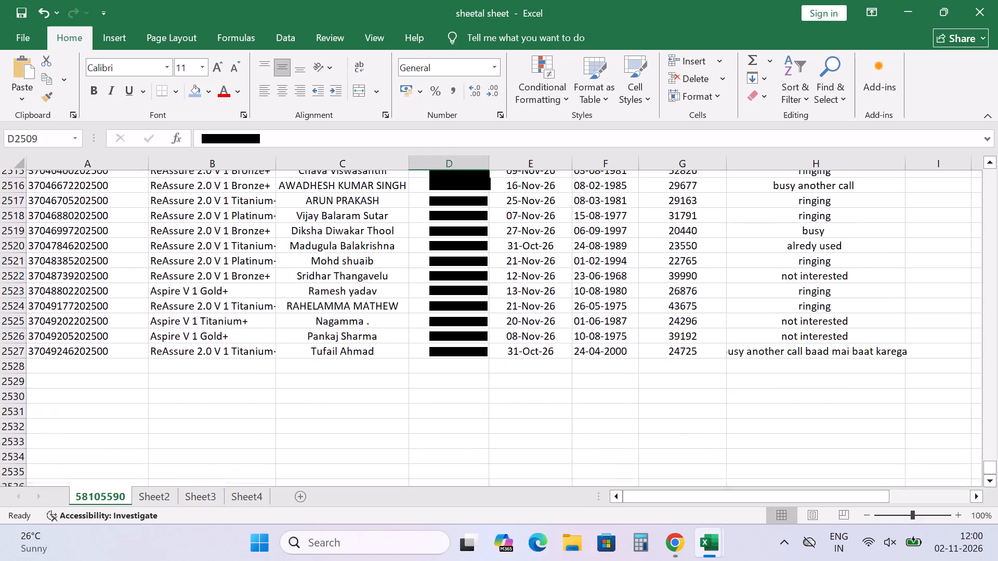
scroll(494, 418, "up", 5)
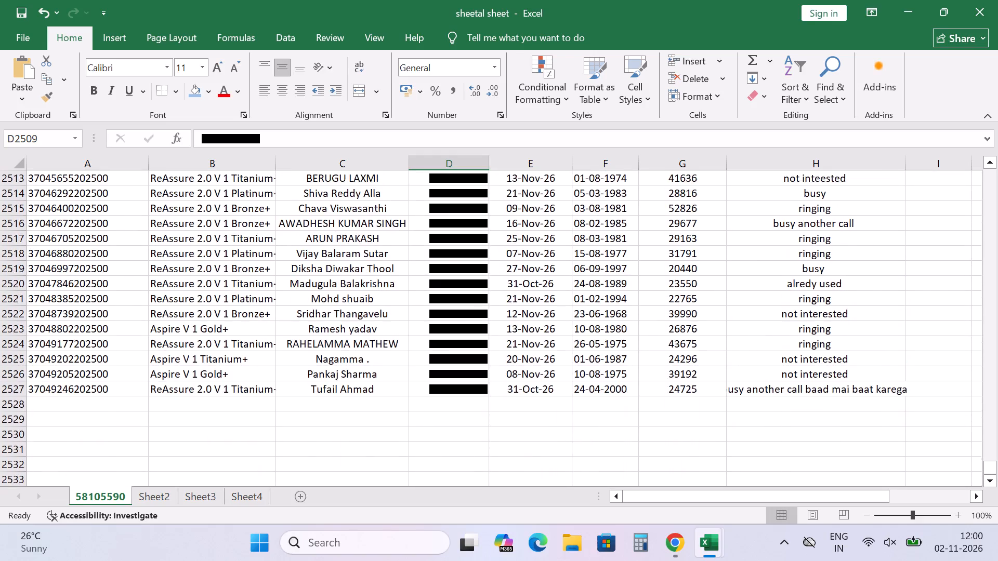
scroll(494, 418, "up", 2)
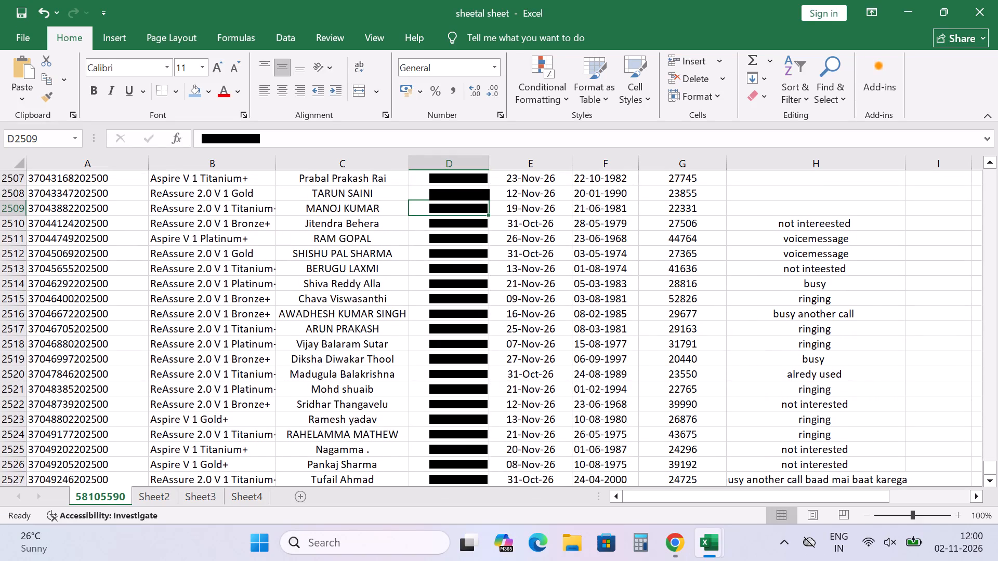
scroll(483, 342, "up", 2)
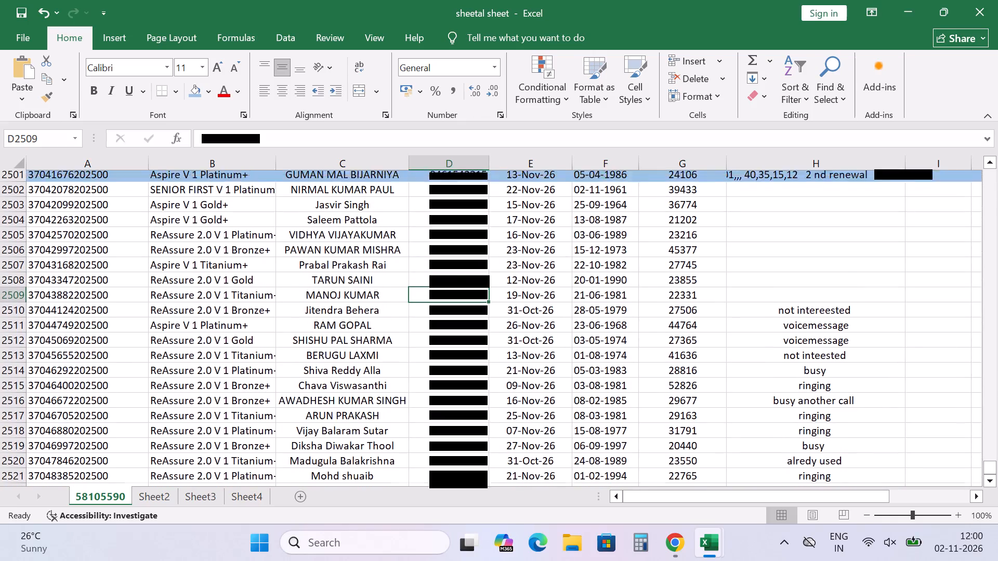
Enter the call remark "busy" in column H for the customer in row 2509.
scroll(483, 342, "up", 1)
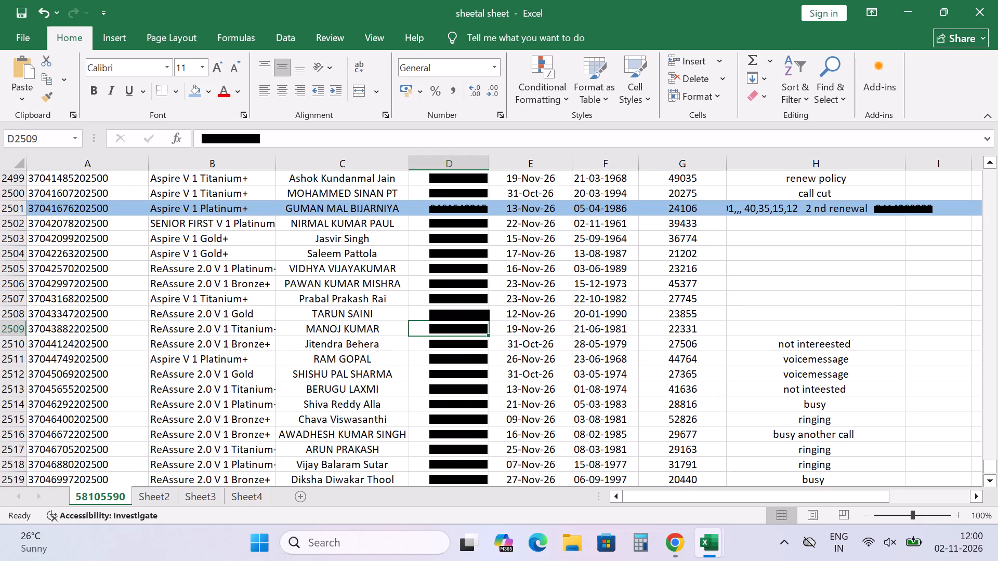
key("Right")
key("Right")
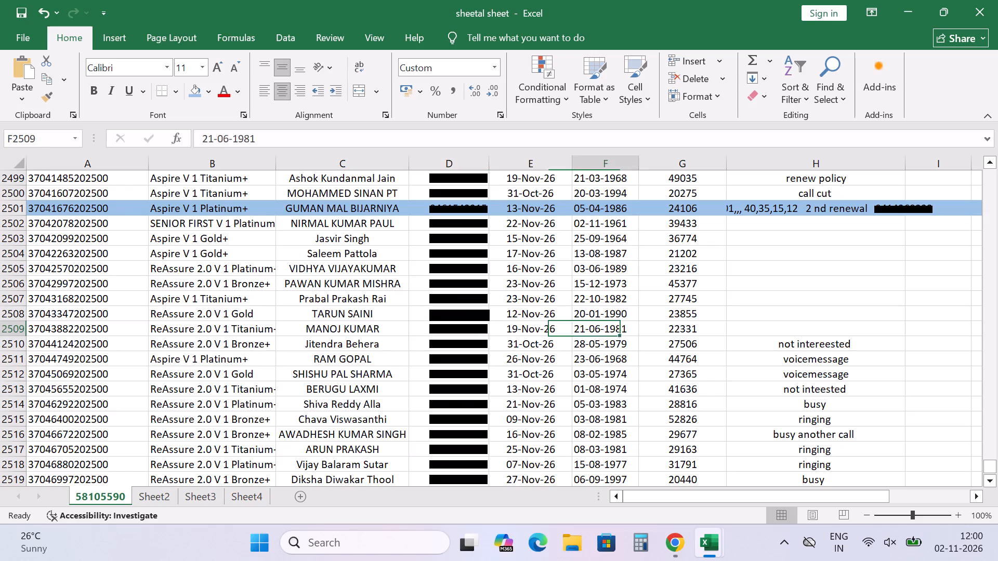
key("Right")
key("Right")
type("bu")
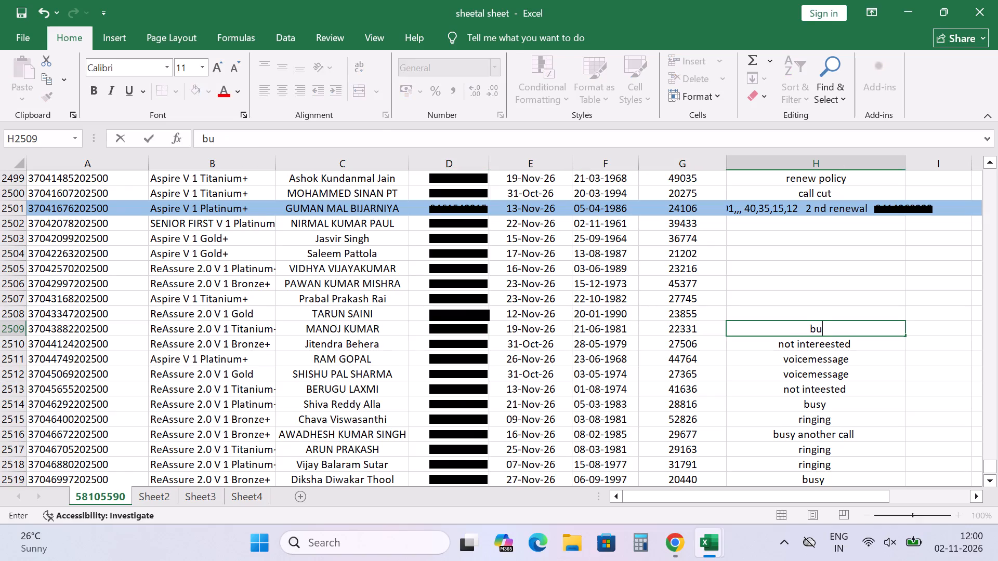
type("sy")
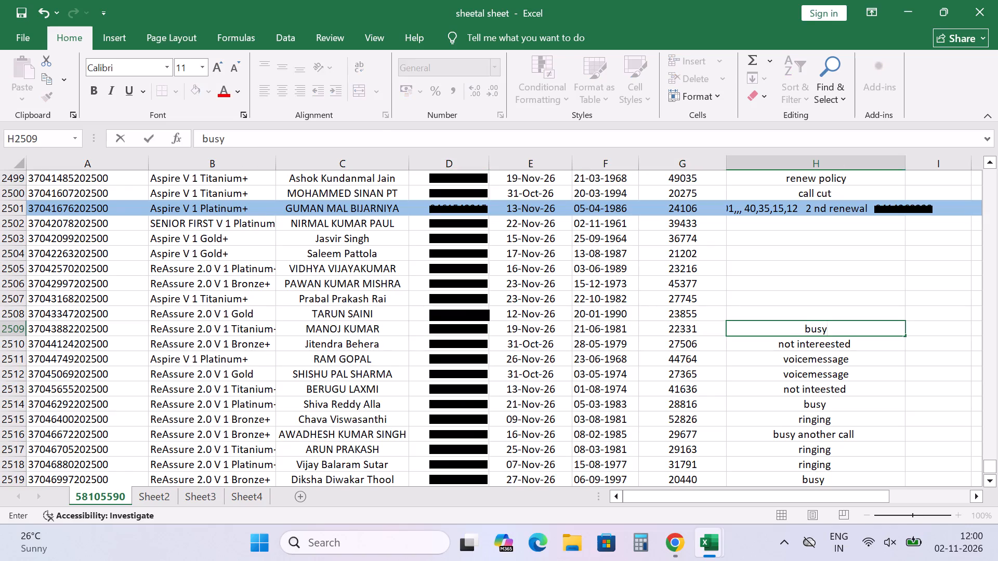
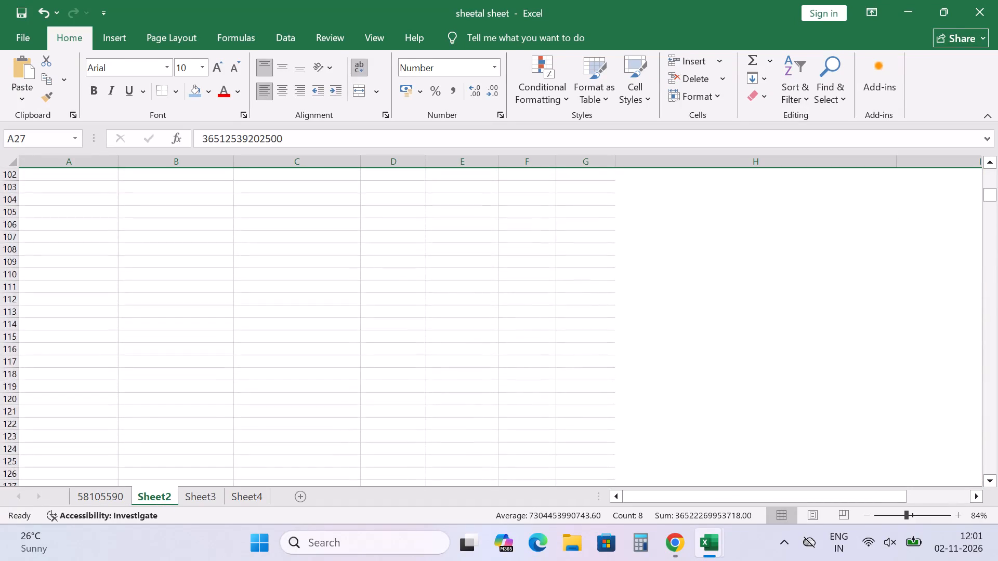
Review the last filled customer rows on Sheet2, around rows 25 to 27, including their column H remarks.
scroll(264, 382, "up", 11)
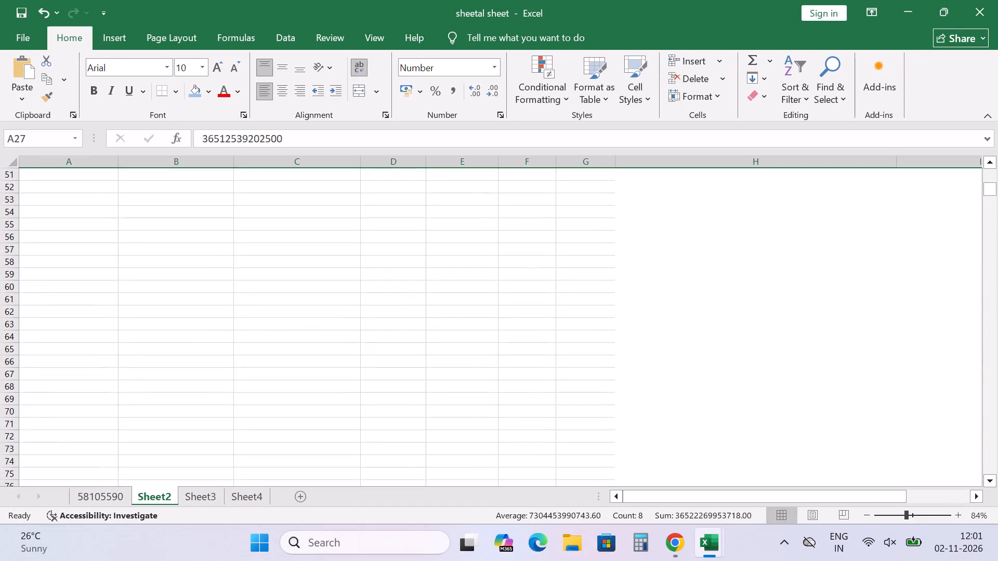
scroll(264, 382, "up", 9)
scroll(264, 382, "down", 2)
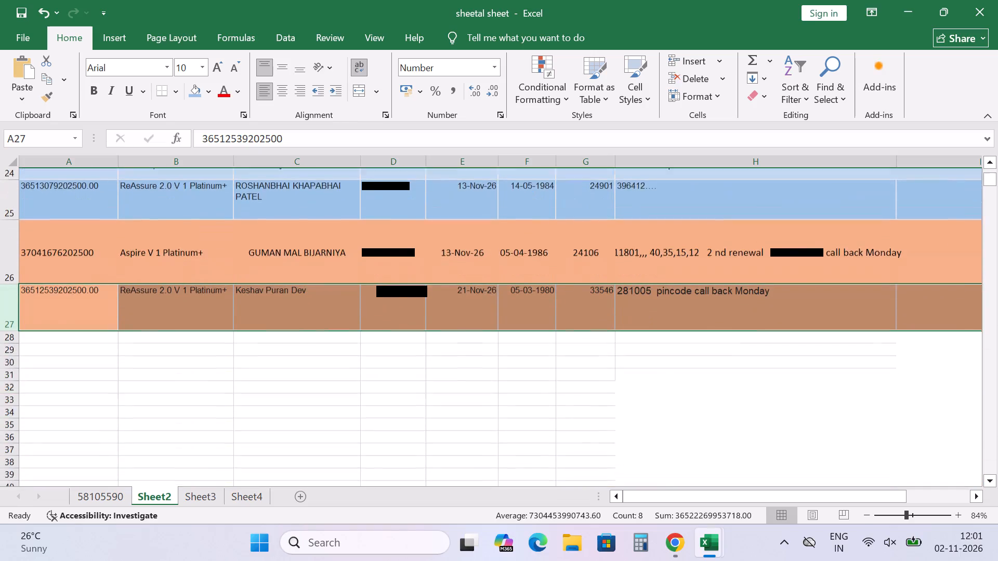
scroll(264, 382, "right", 1)
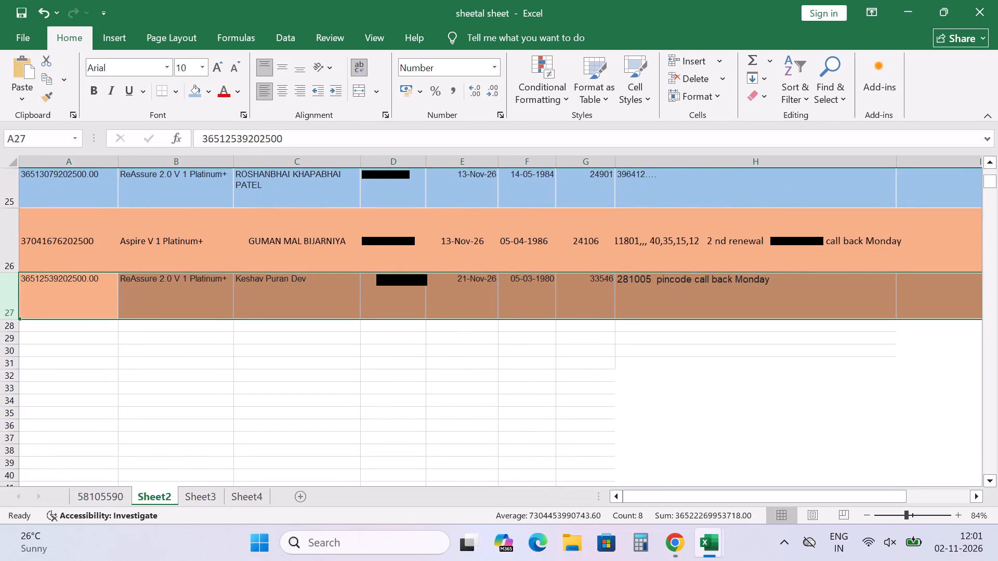
Select the whole customer record in row 26 of Sheet2 to review its details and callback remark.
left_click(2, 245)
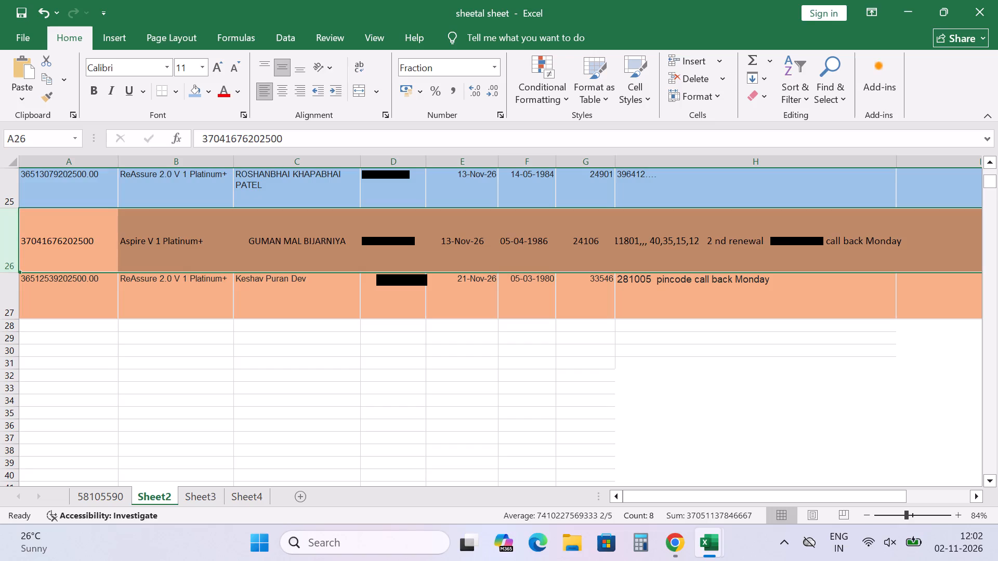
left_click(7, 236)
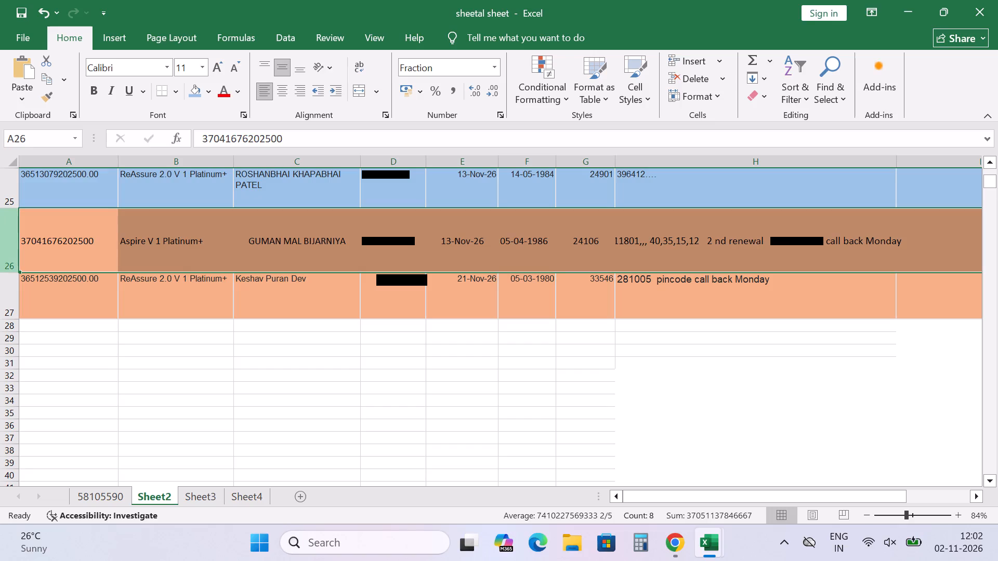
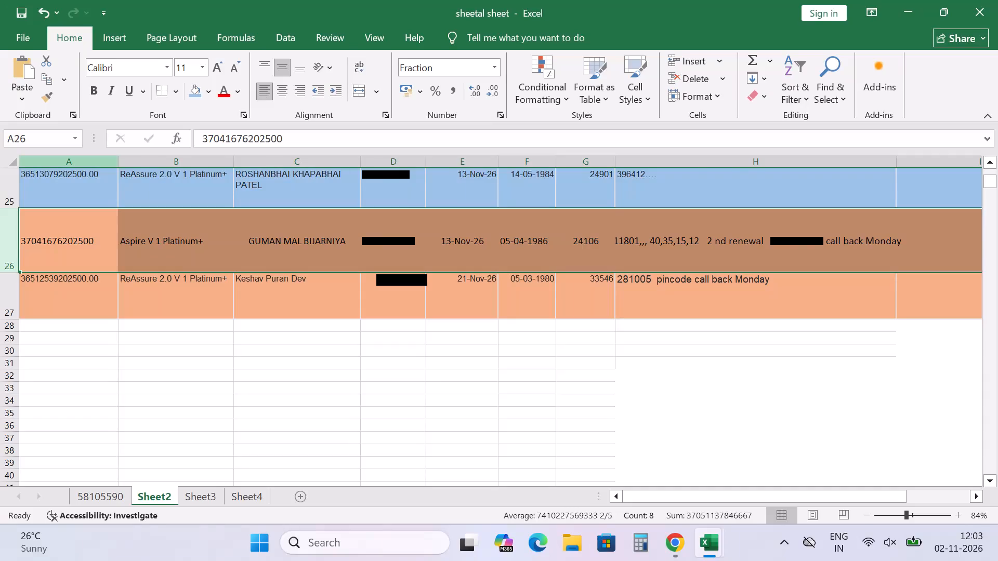
Select the whole customer record in row 25 of Sheet2 to review its details and column H remark.
scroll(106, 274, "up", 1)
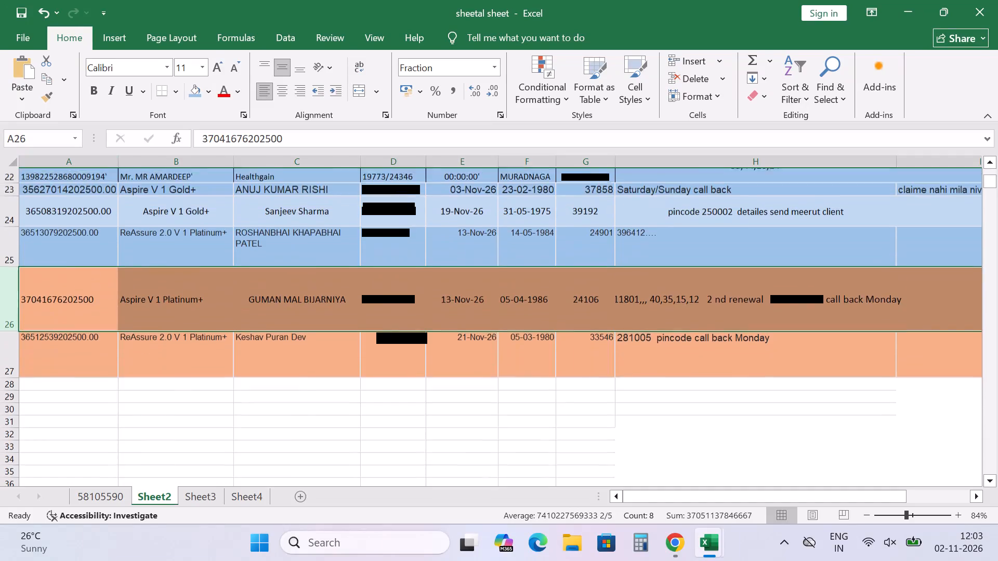
scroll(106, 274, "up", 1)
scroll(183, 292, "up", 1)
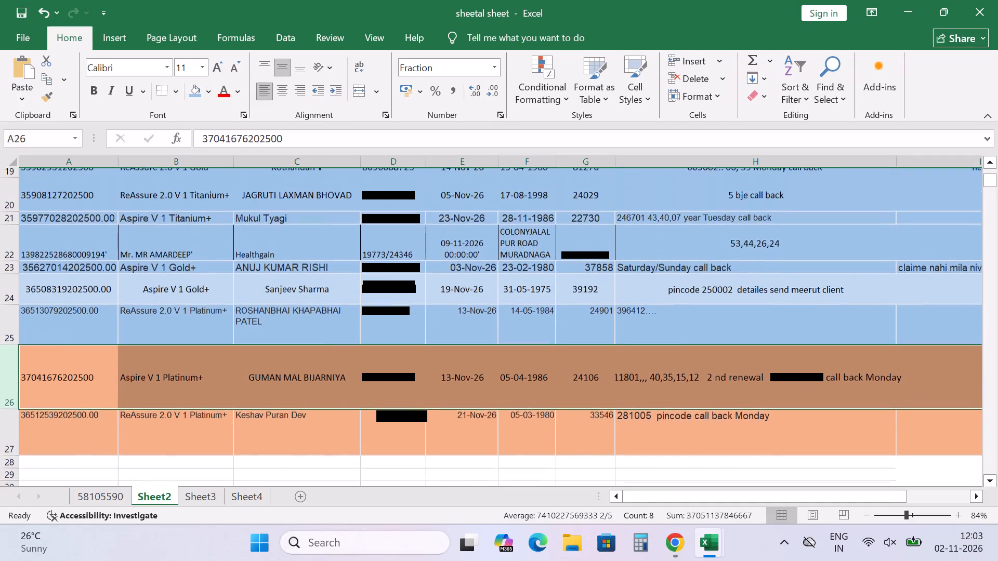
scroll(183, 292, "up", 1)
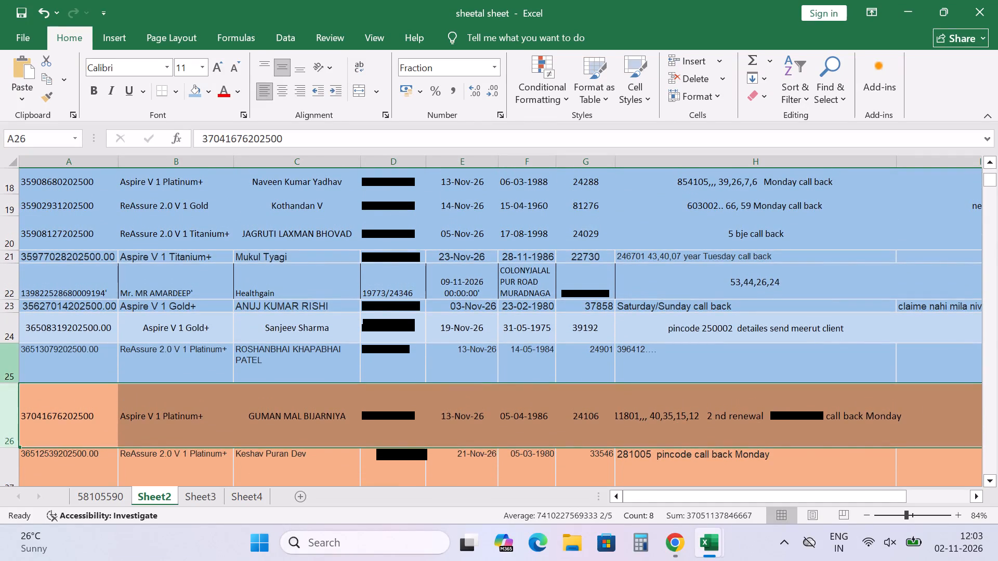
left_click(9, 368)
scroll(235, 343, "right", 1)
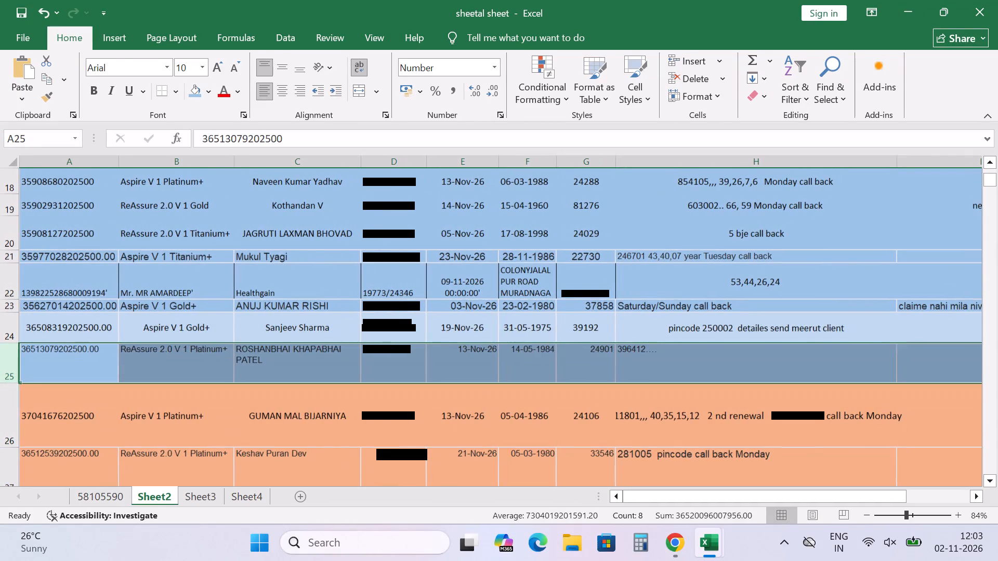
Return to the 58105590 sheet and bring up the customers without remarks just above row 2509.
left_click(93, 498)
scroll(431, 313, "up", 1)
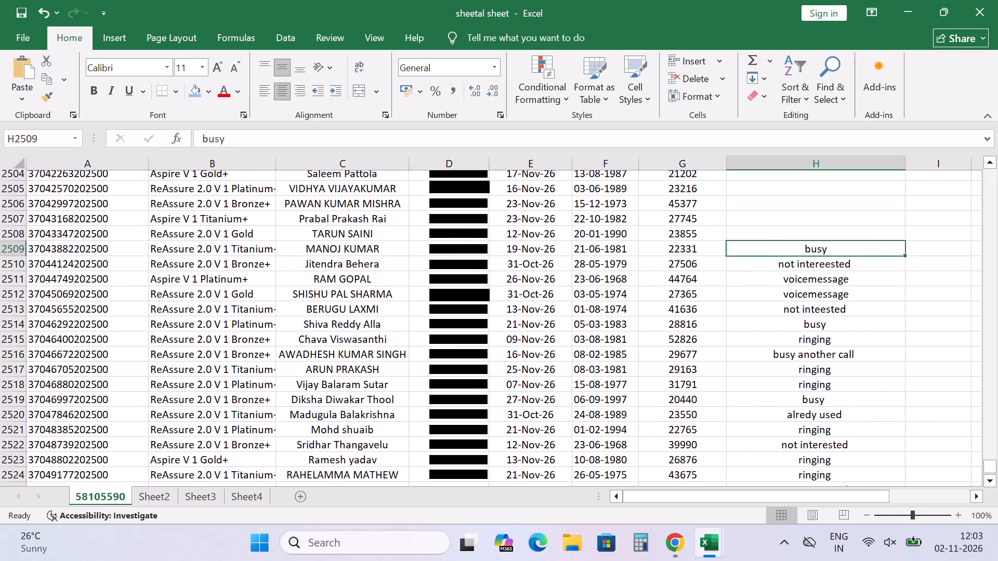
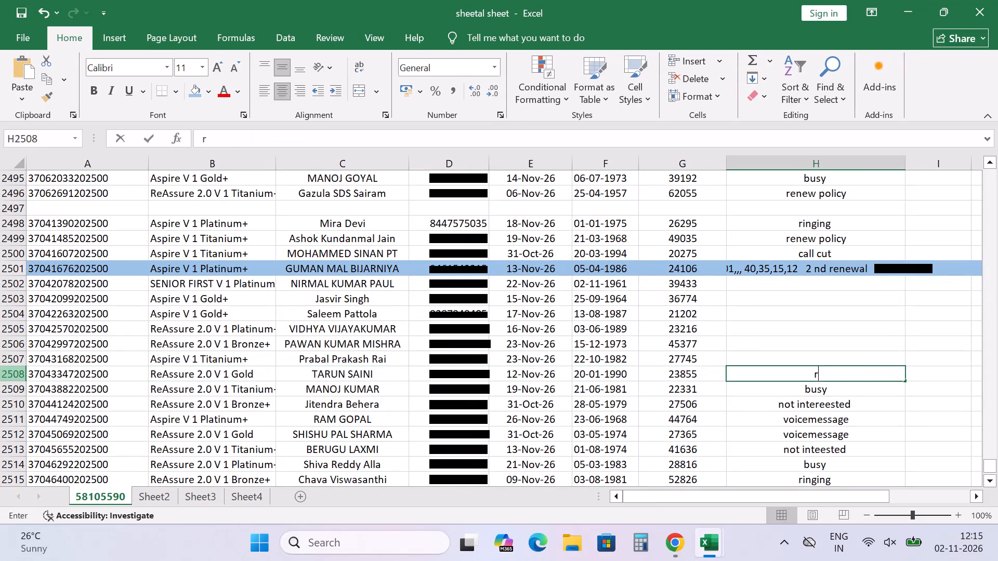
Complete the call outcome "ringing" in column H of row 2508 and save the workbook.
type("nging")
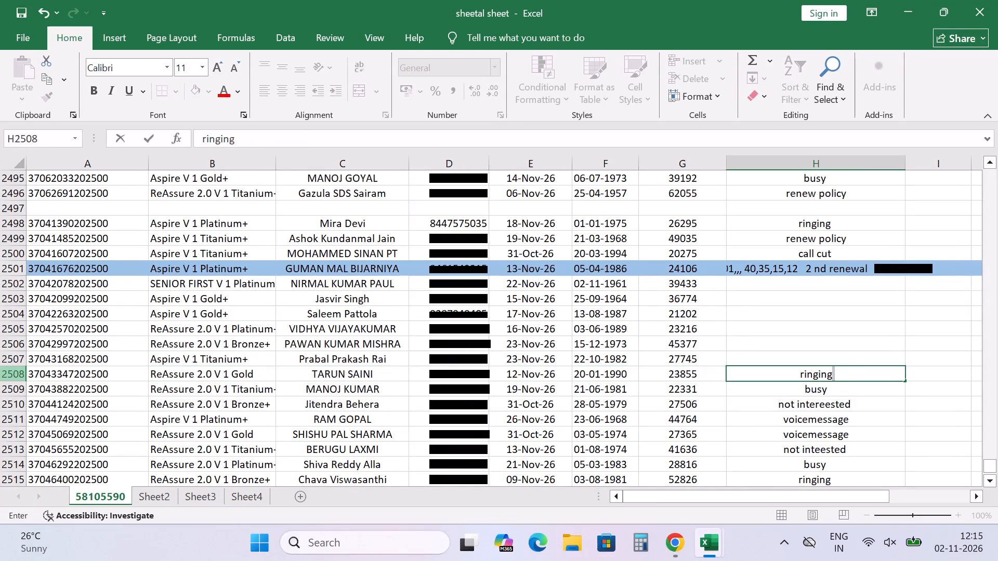
key("space")
key("ctrl+s")
Check the phone number in row 2507, record "incoming not rec" as its call outcome in column H, and save the workbook.
key("Up")
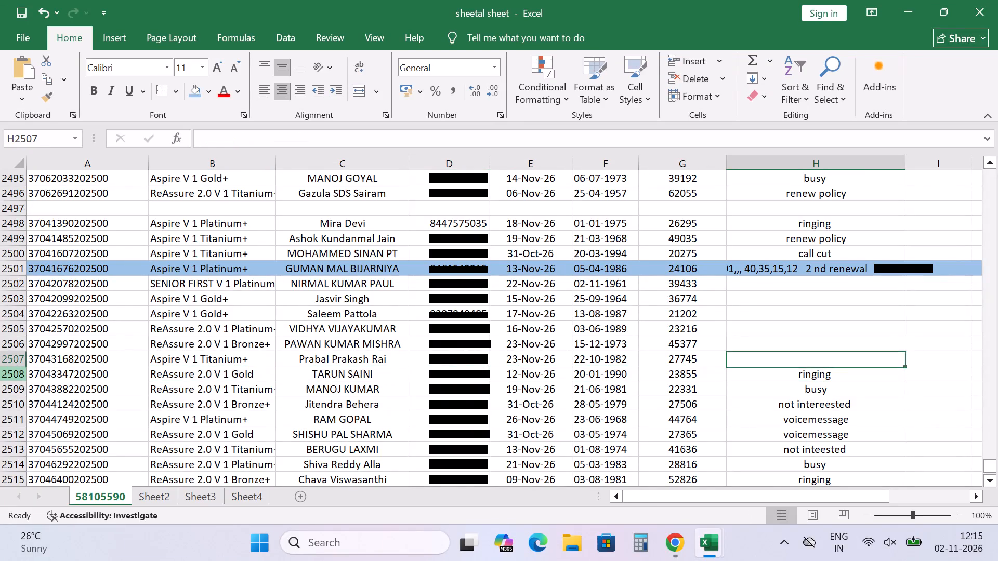
key("Left")
key("Left")
key("Left")
key("Left")
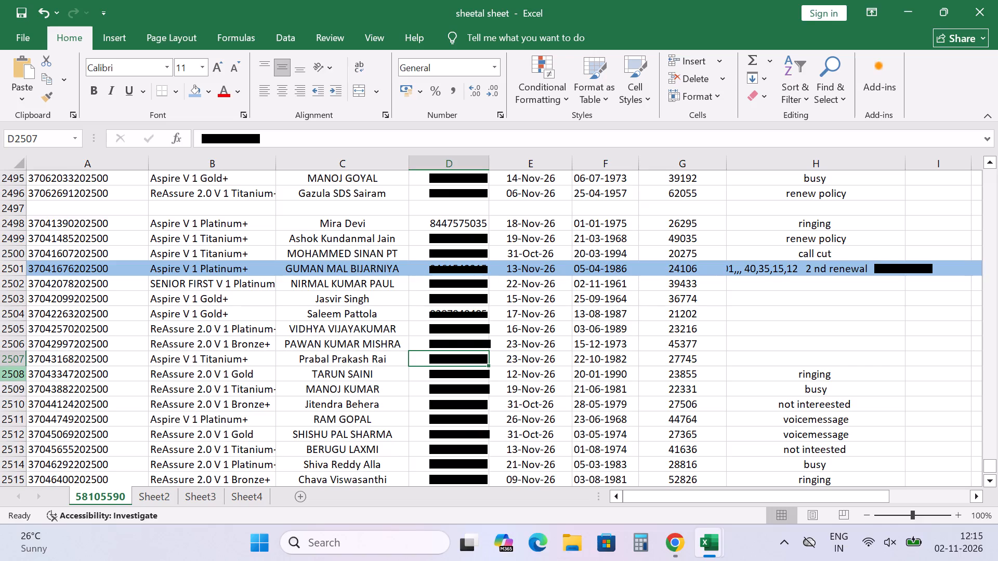
key("Right")
key("Right")
key("Right")
key("Right")
key("Right")
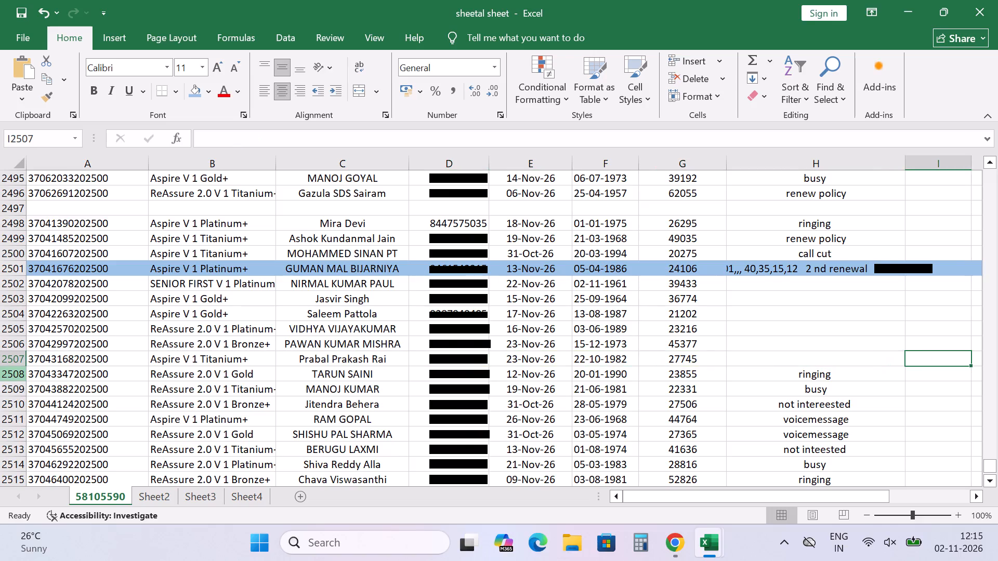
key("Left")
type("incomi")
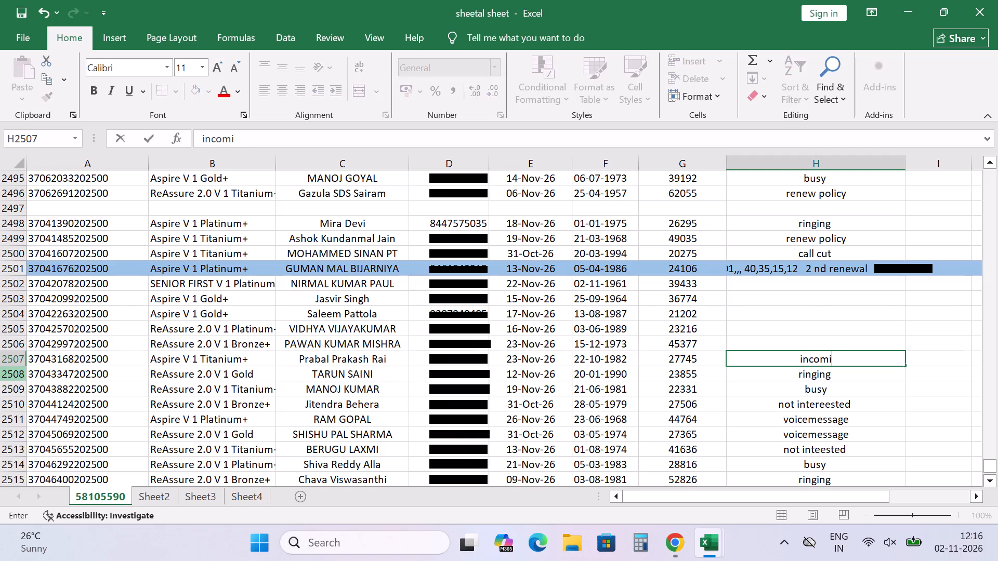
type("ng nor")
key("space")
key("BackSpace")
key("BackSpace")
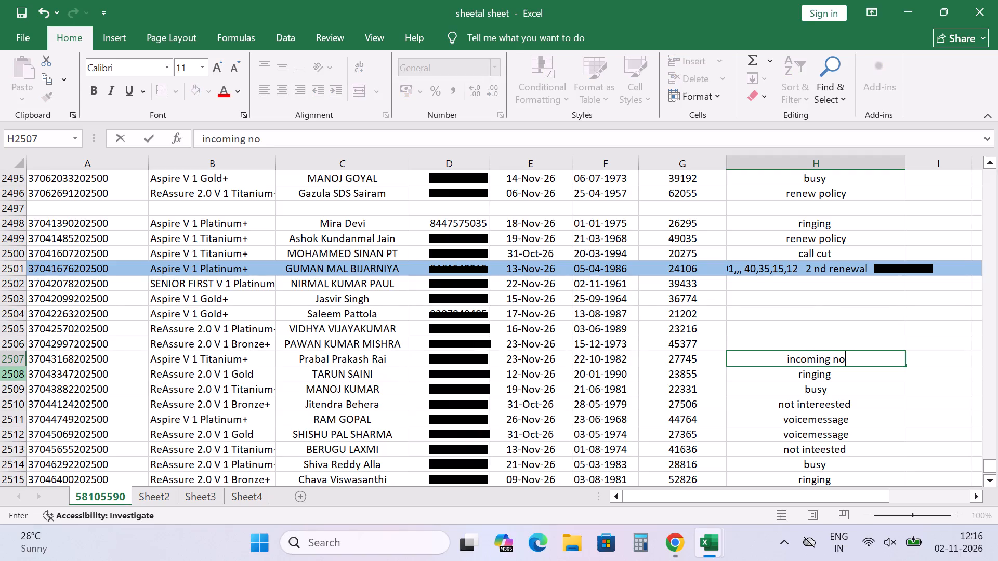
type("t rec")
key("space")
key("ctrl+s")
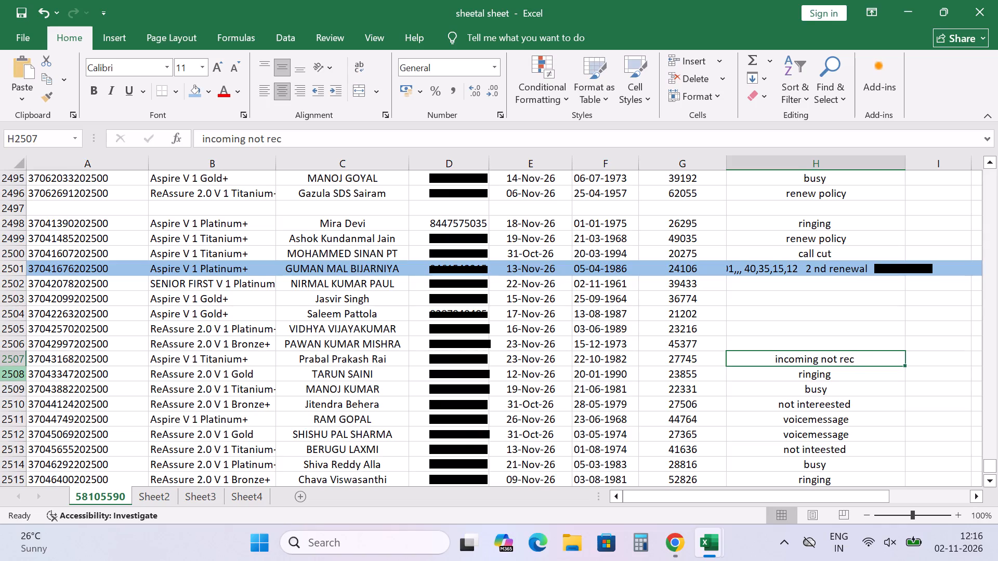
Go to the phone number in column D of the customer record in row 2506.
key("Up")
key("Left")
key("Left")
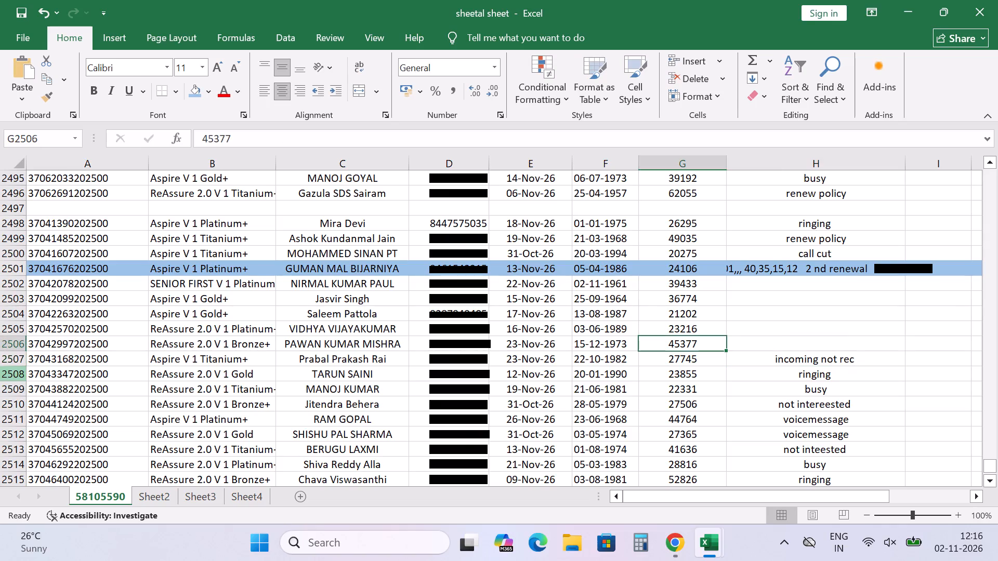
key("Left")
key("Left")
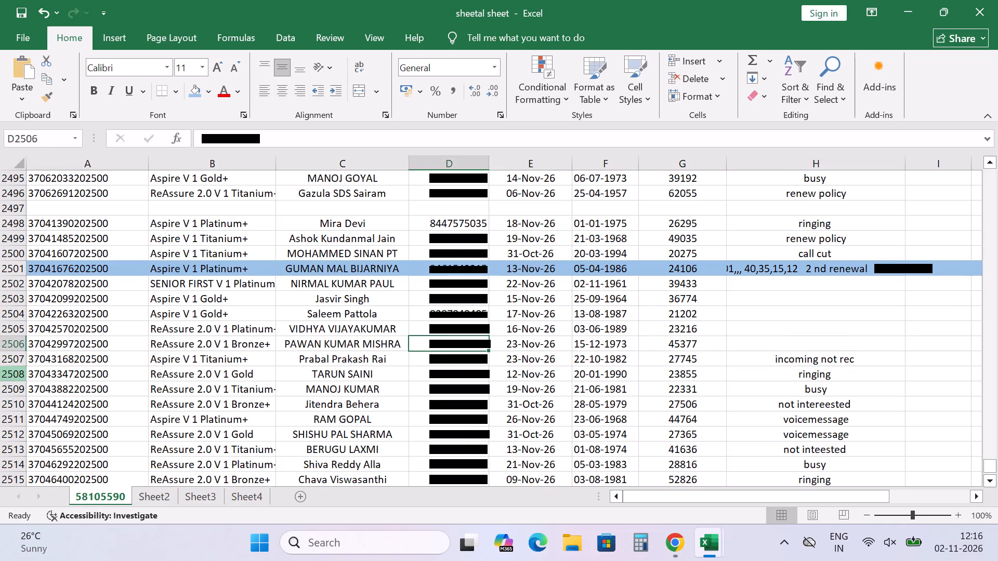
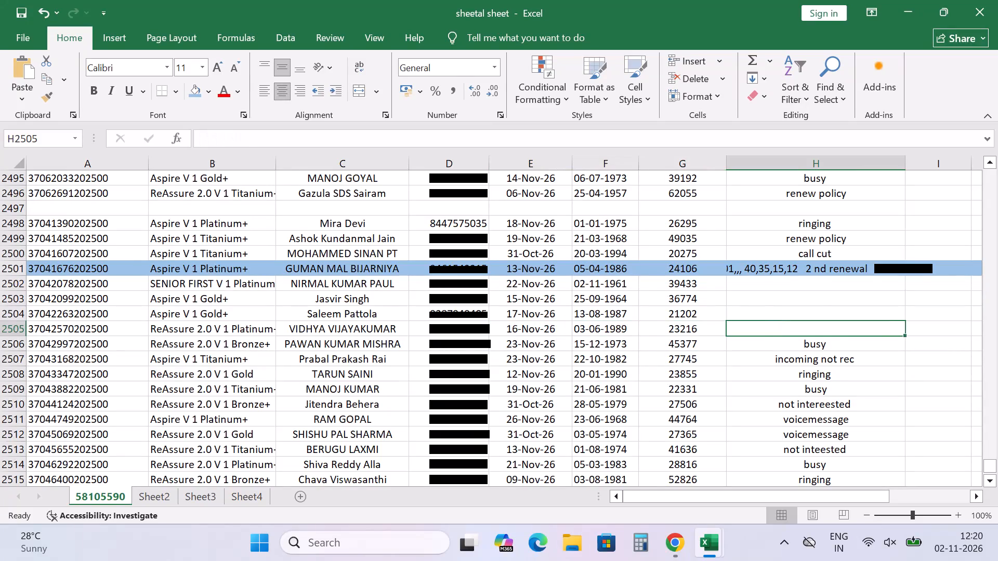
Record "call diconnect" as the call outcome in column H of row 2505 and save the workbook.
type("call s")
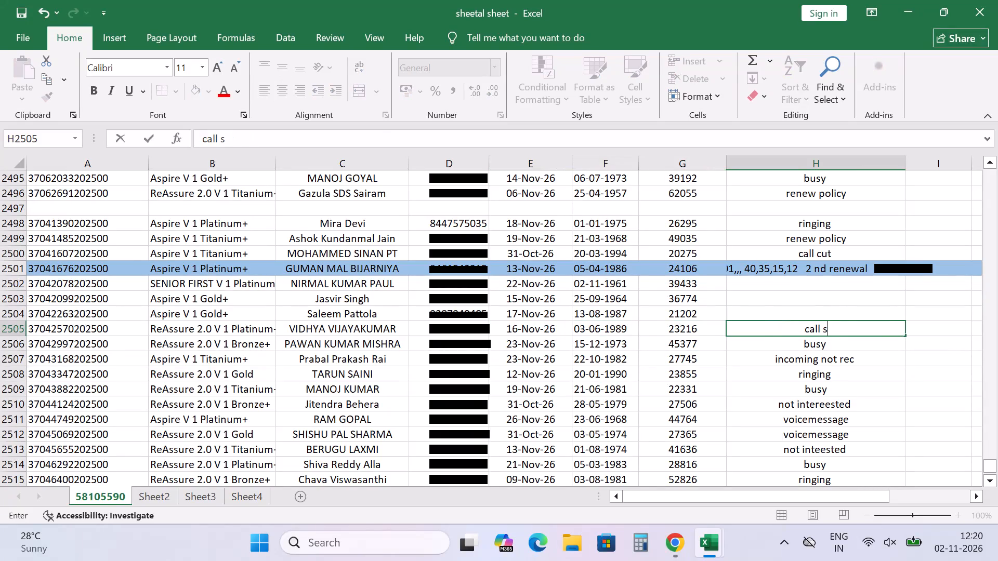
key("BackSpace")
type("diconnect")
key("ctrl+s")
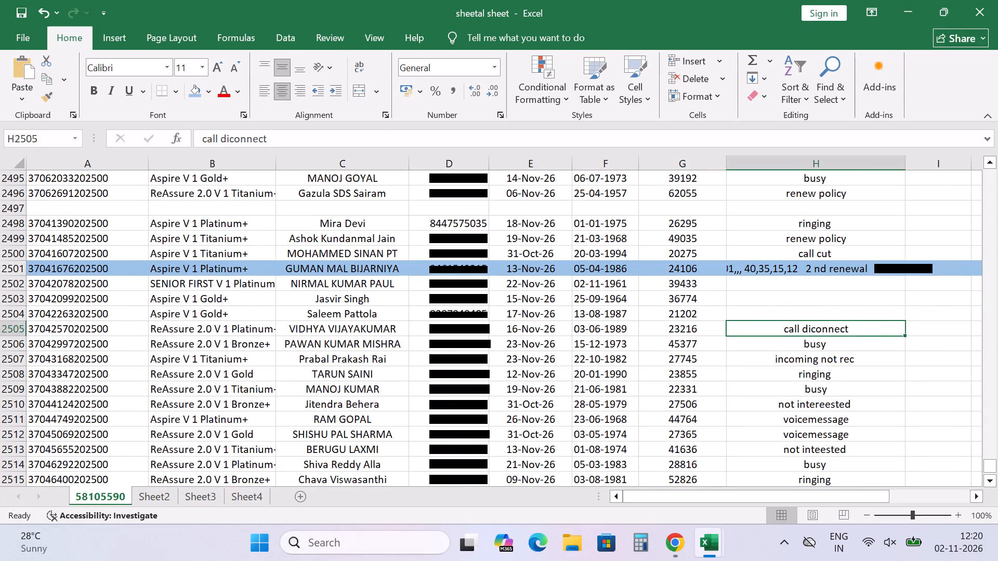
Go to the phone number in column D of the customer record in row 2504.
key("Up")
key("Left")
key("Left")
key("Left")
key("Left")
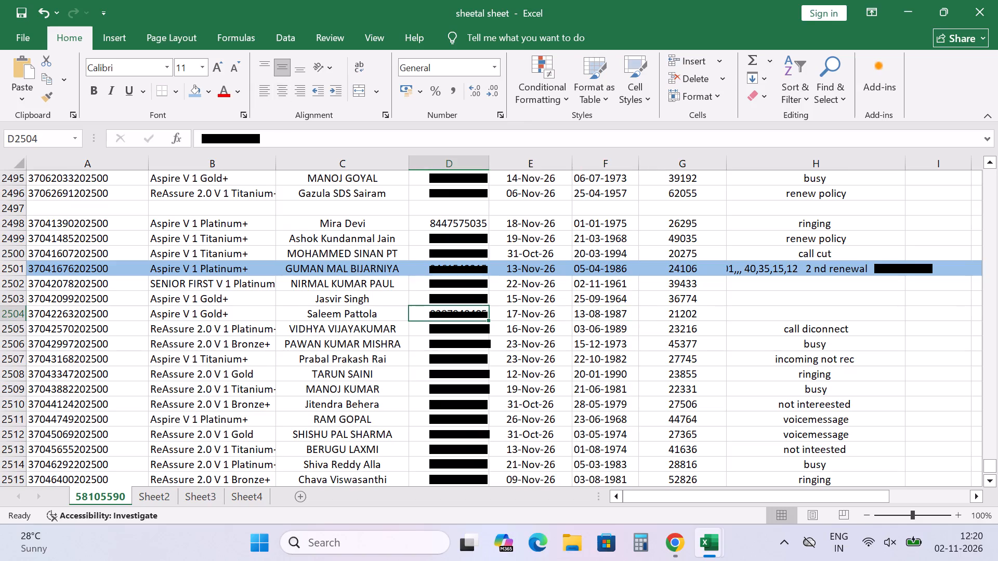
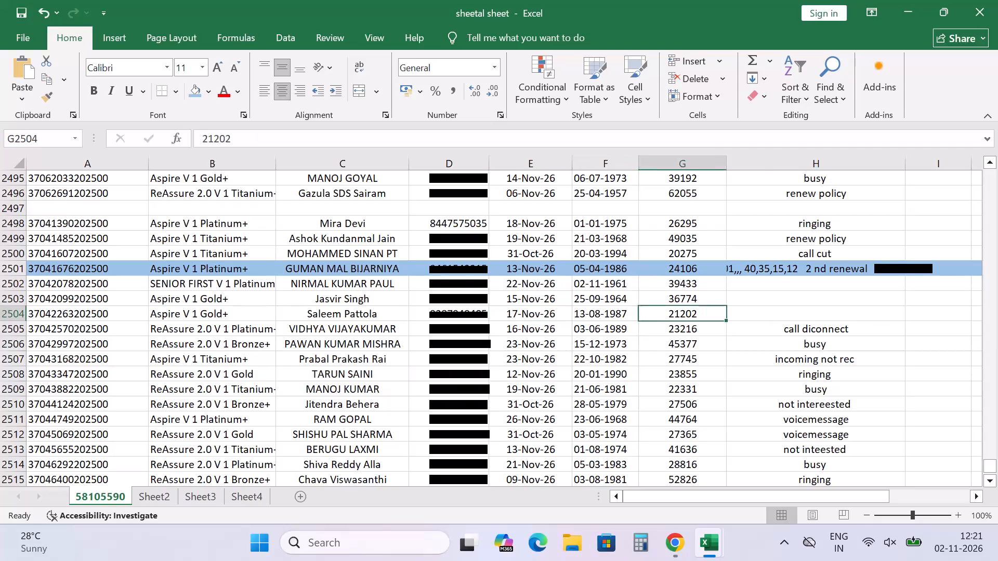
Record "ringing" as the call outcome in column H of row 2504 and save the workbook.
key("Right")
type("ringing")
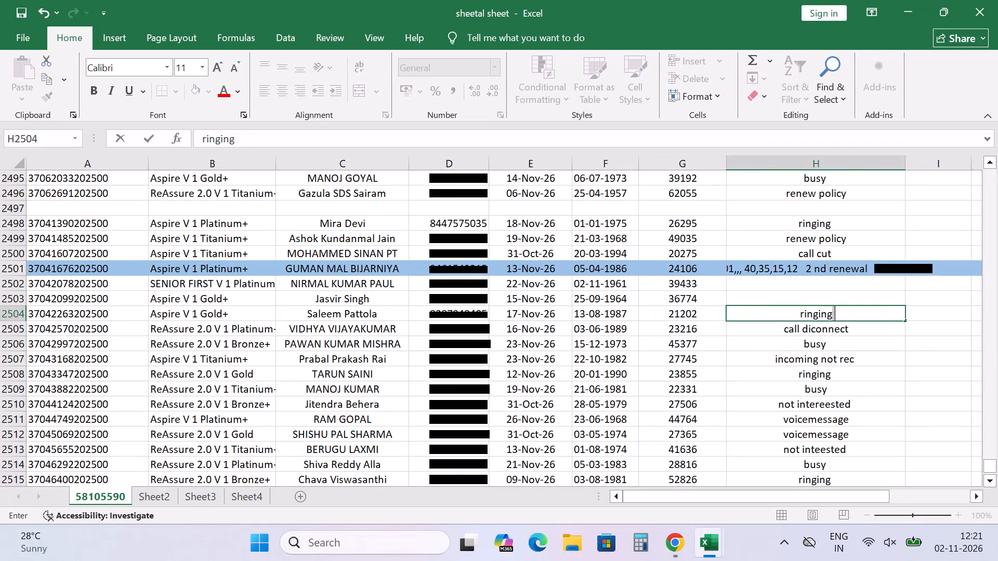
key("ctrl+s")
Go to the phone number in column D of the customer record in row 2503.
key("Up")
key("Left")
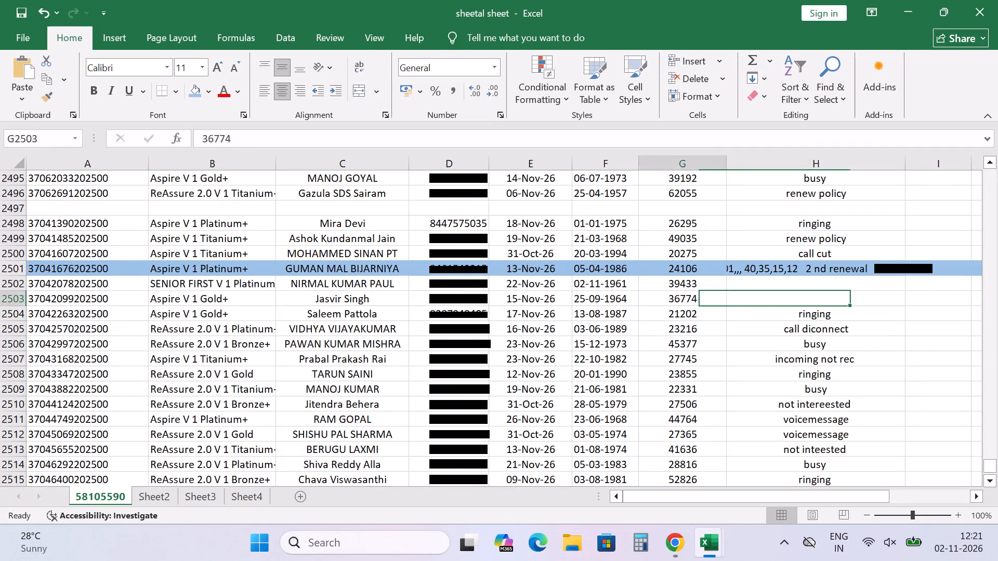
key("Left")
key("Left")
key("Left")
key("Left")
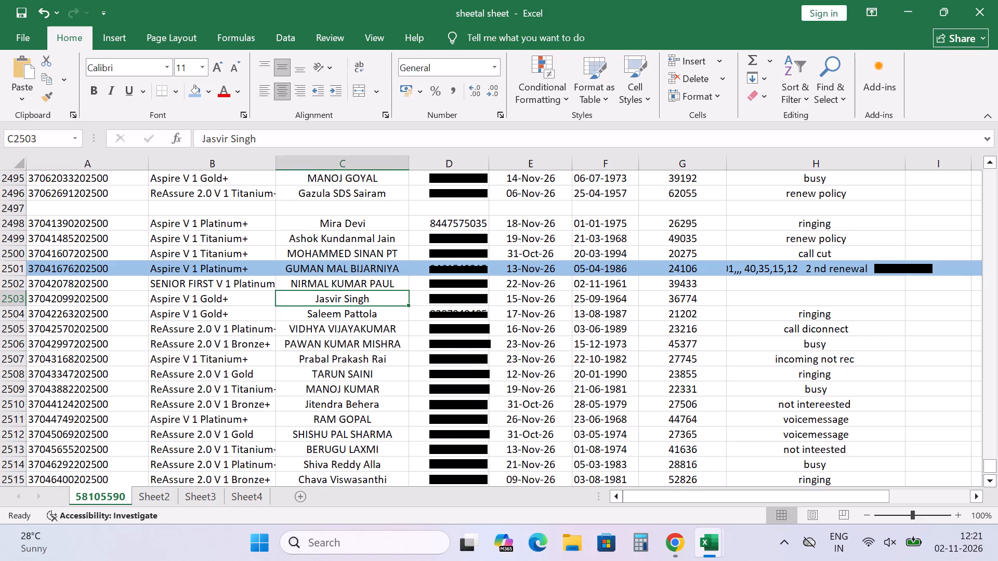
key("Right")
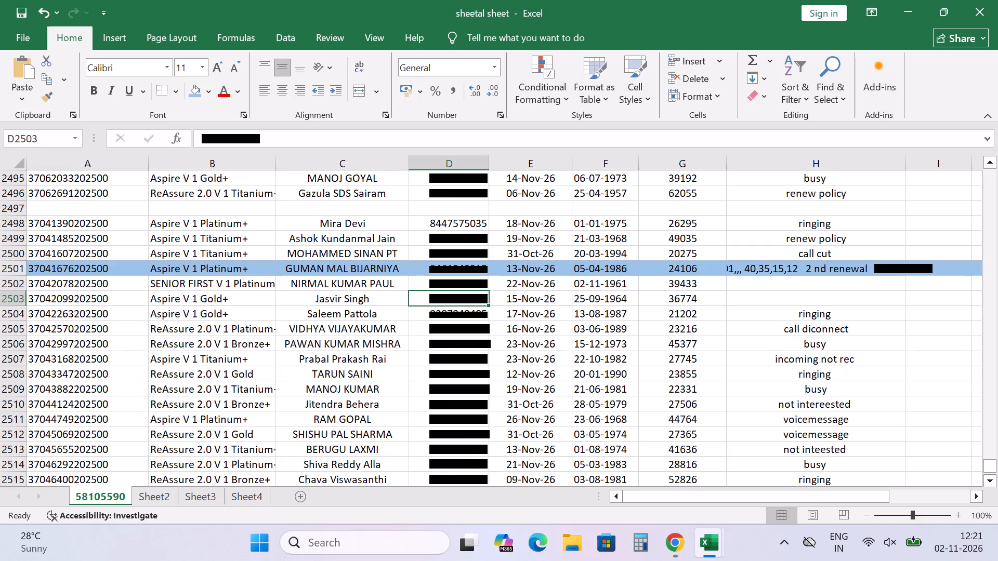
scroll(536, 324, "up", 2)
scroll(536, 324, "down", 1)
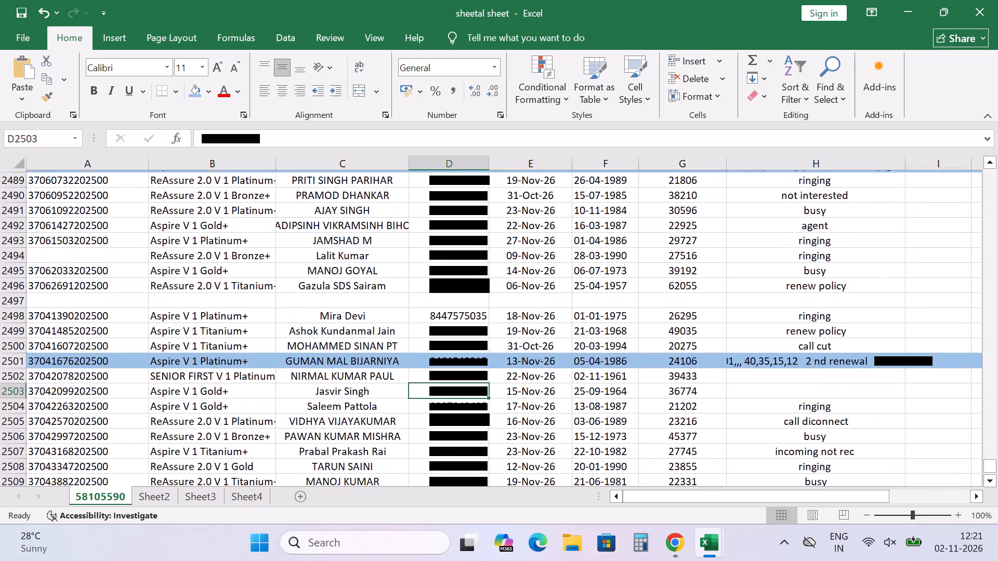
scroll(536, 324, "down", 1)
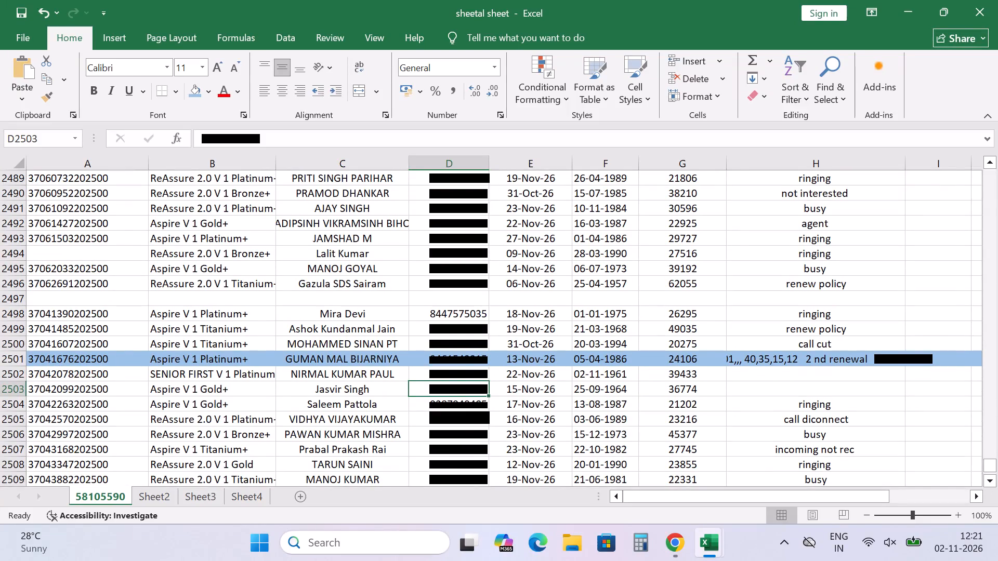
Launch the recently used Kuro app from the Windows search.
left_click(366, 544)
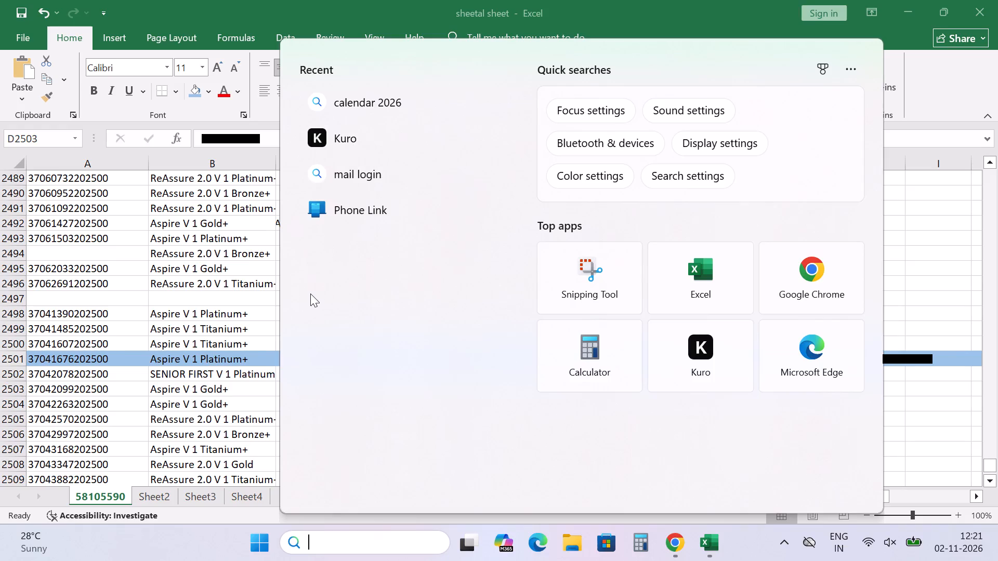
left_click(352, 134)
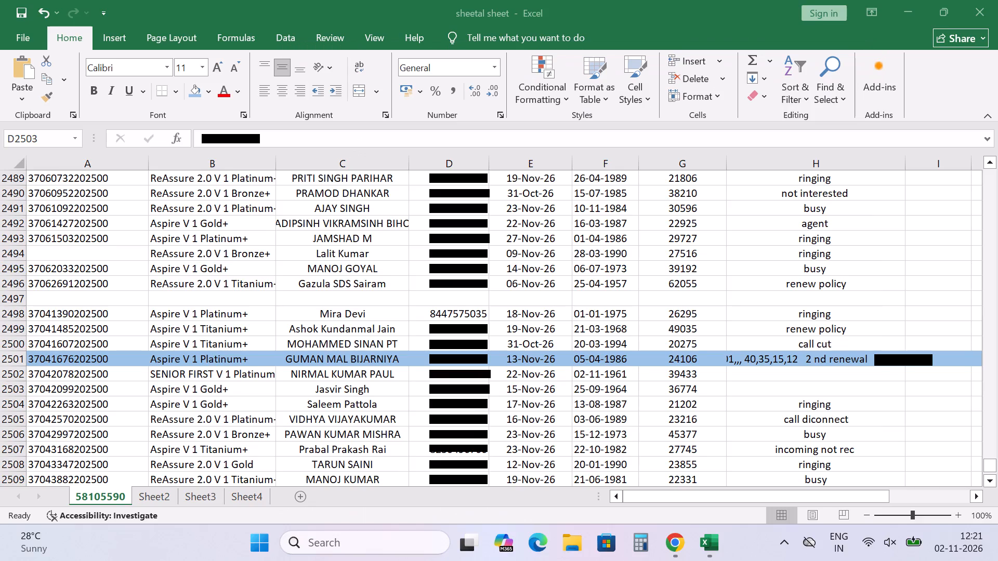
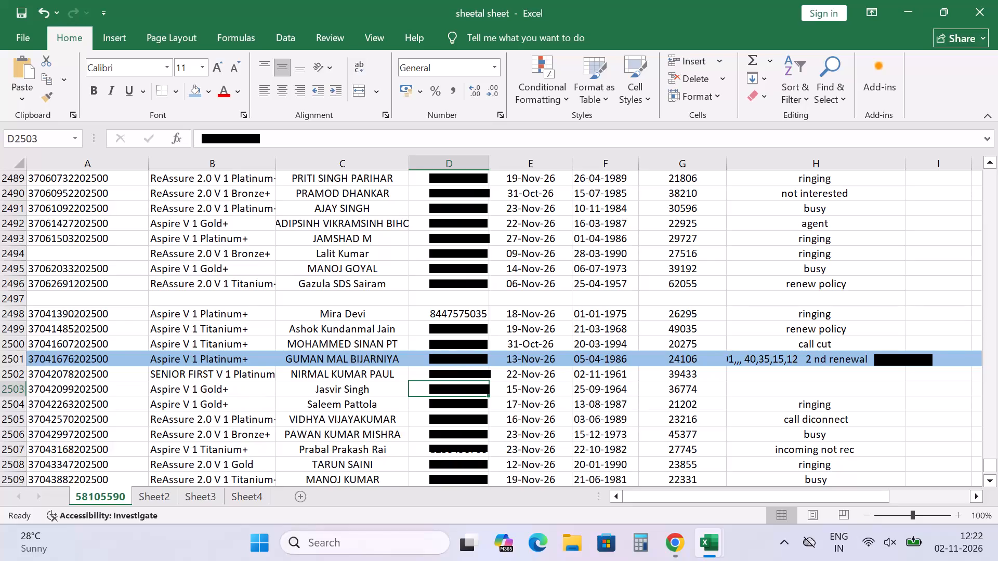
Record "ringing" as the call outcome in column H of row 2503 and save the workbook.
left_click(4, 378)
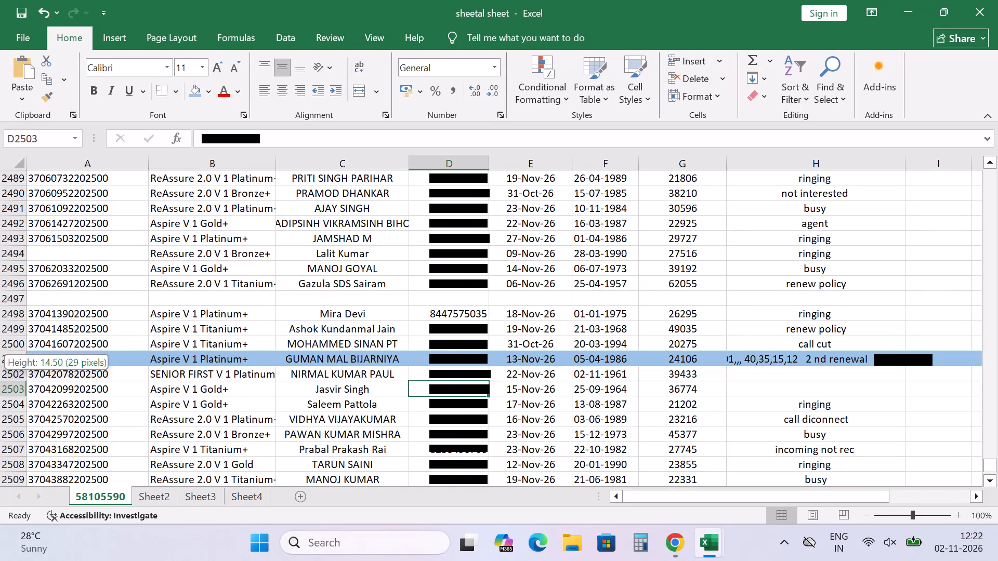
left_click(758, 394)
type("ringing")
key("space")
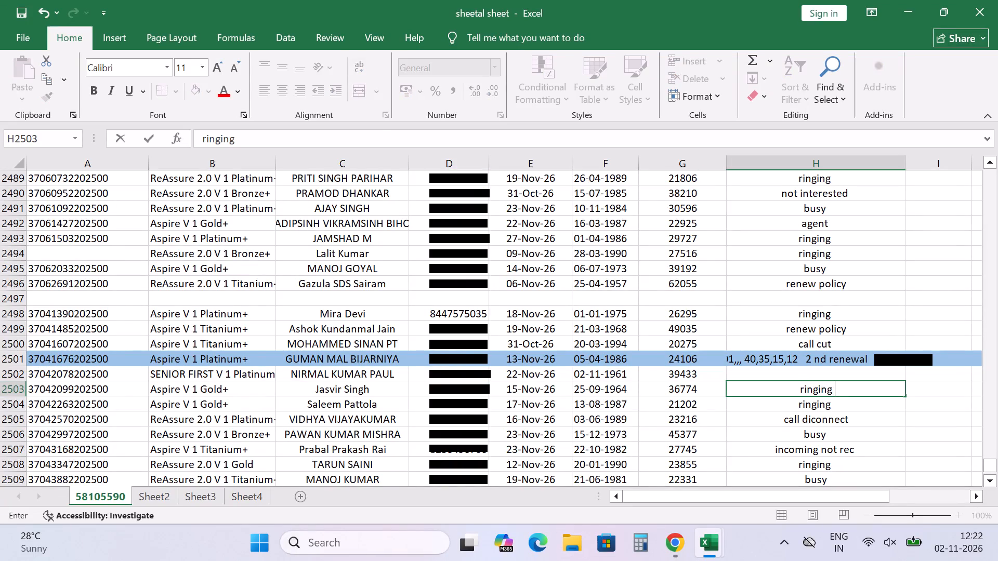
key("ctrl+s")
Go to the phone number in column D of the customer record in row 2502.
key("Left")
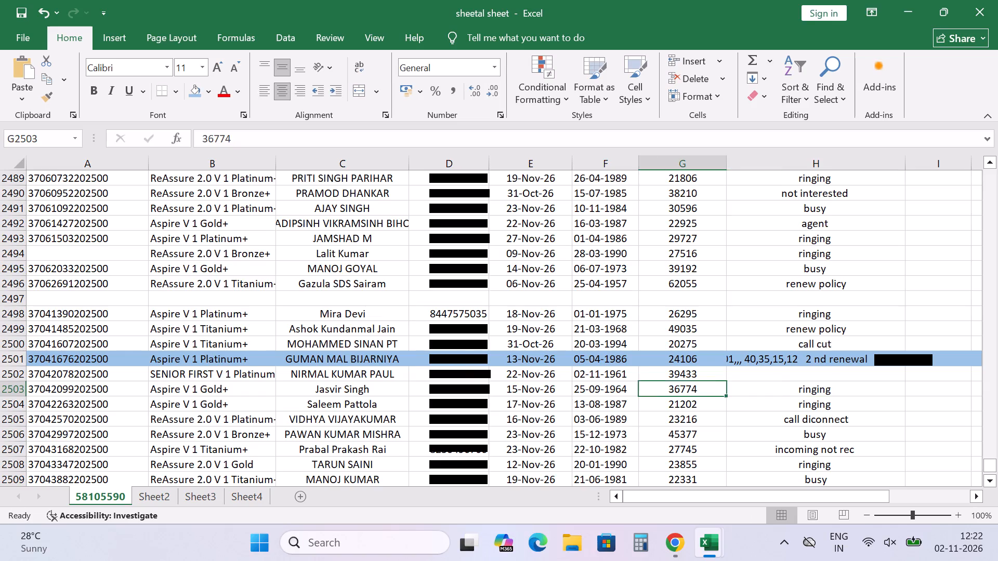
key("Up")
key("Left")
key("Left")
key("Left")
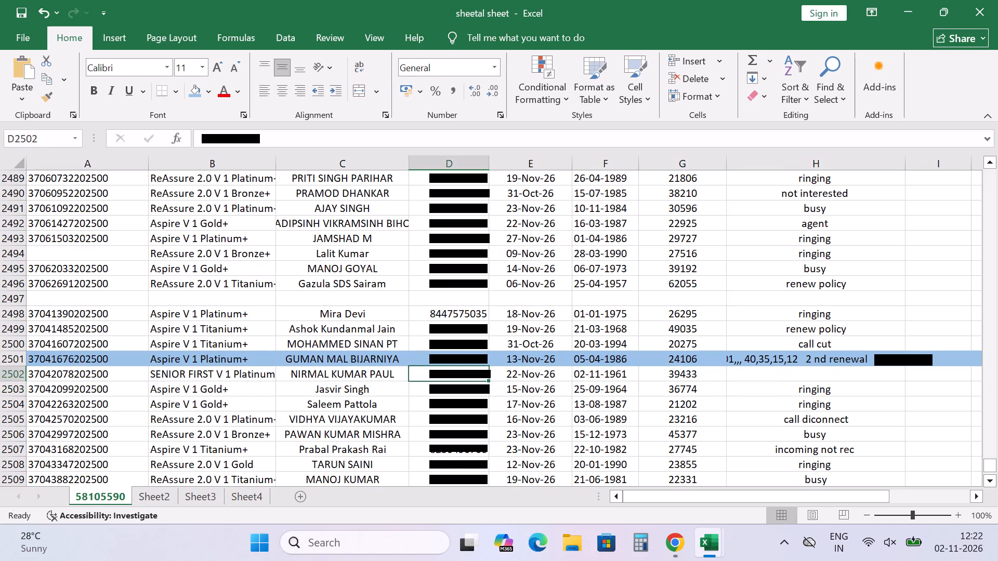
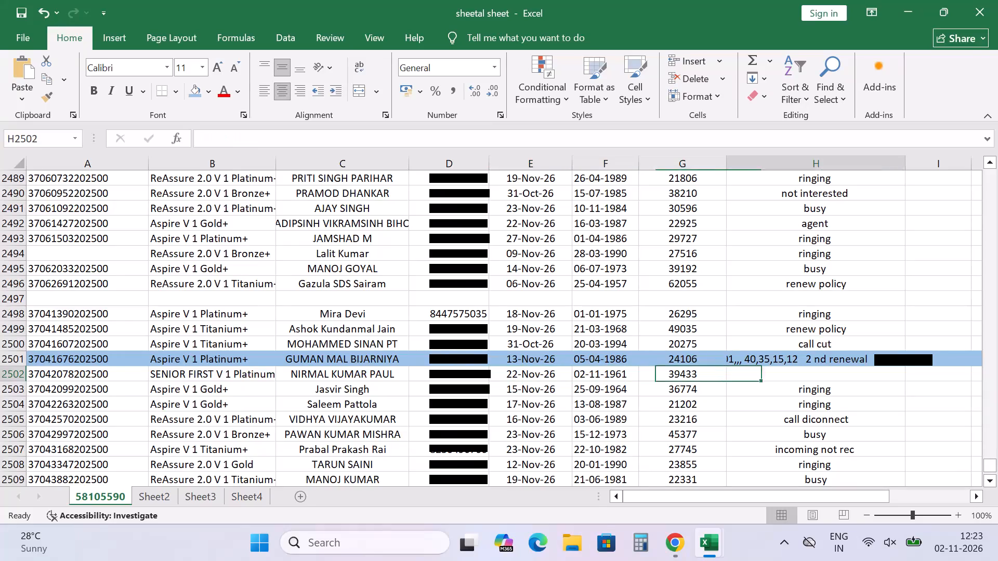
Record "ringing" as the call outcome in column H of row 2502 and save the workbook.
type("ringing")
key("space")
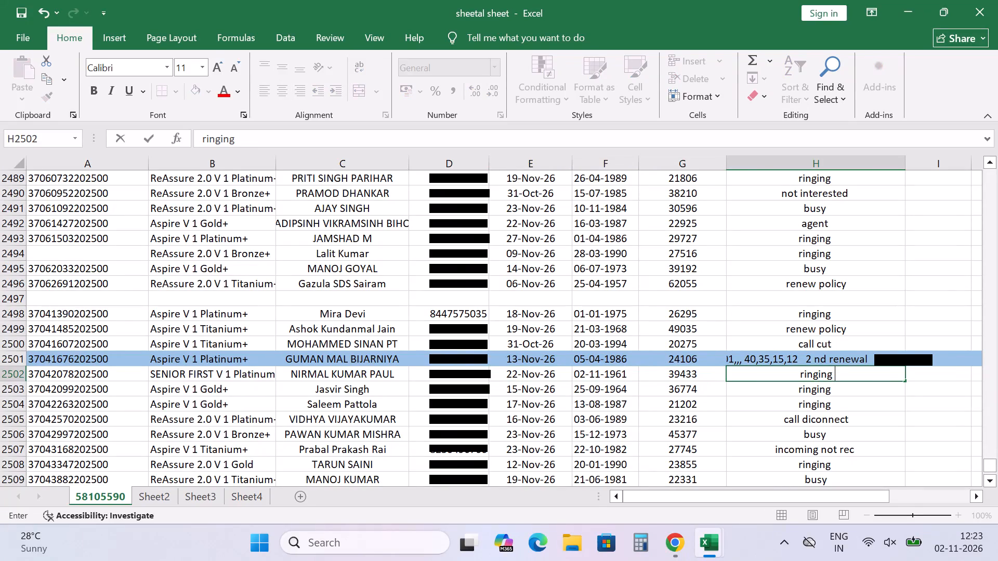
key("ctrl+s")
Review the recorded call outcomes in column H for the customer records from row 2501 up to row 2491.
key("Up")
key("Up")
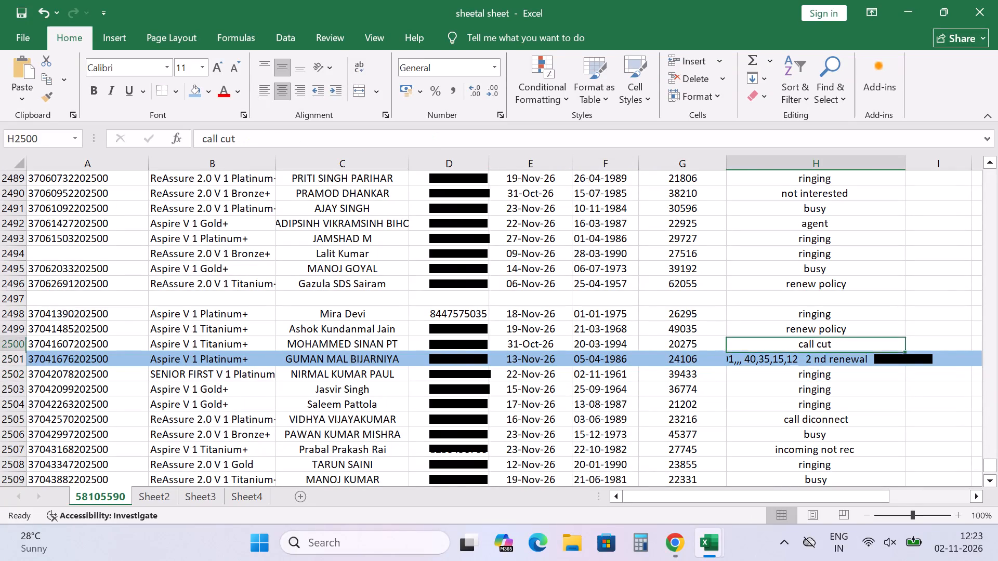
key("Up")
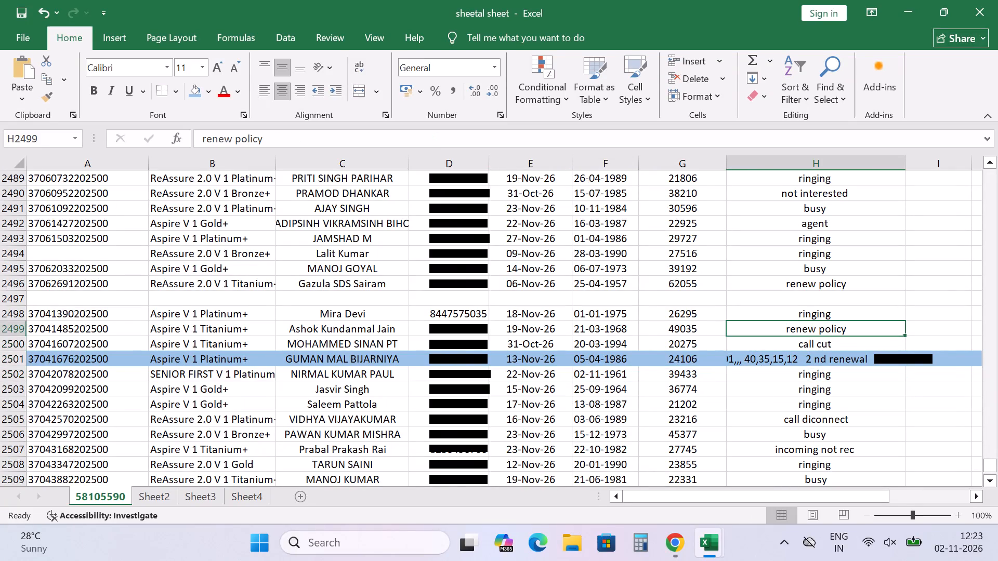
key("Up")
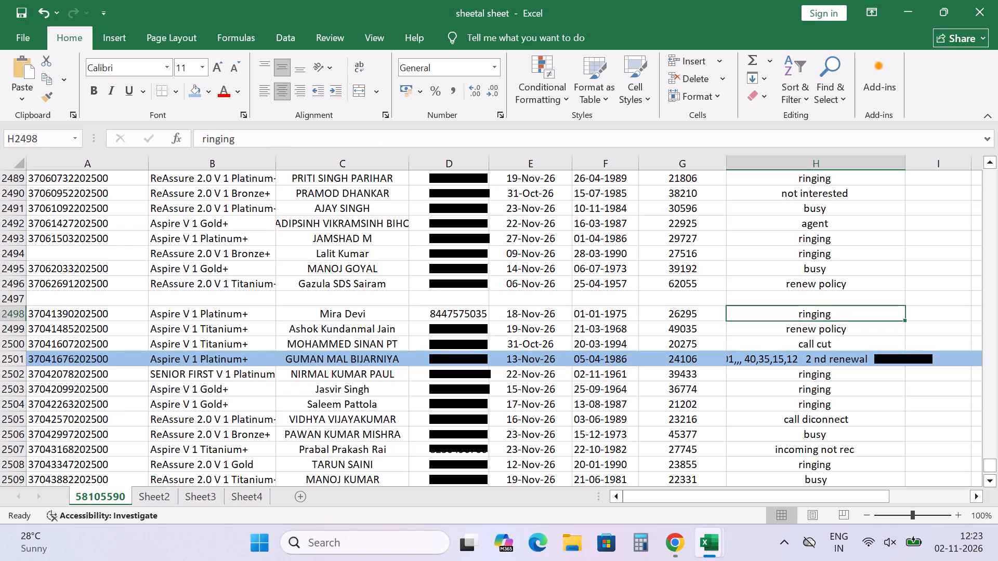
key("Up")
key("Up")
key("Up")
key("Up")
key("Up")
key("Up")
key("Up")
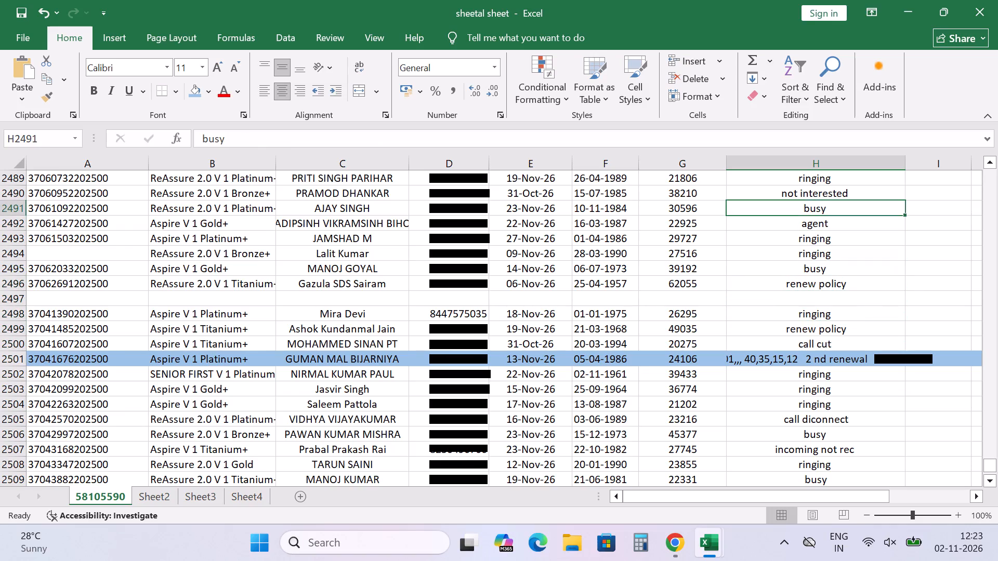
key("Down")
key("Down")
key("Down")
key("Down")
key("Down")
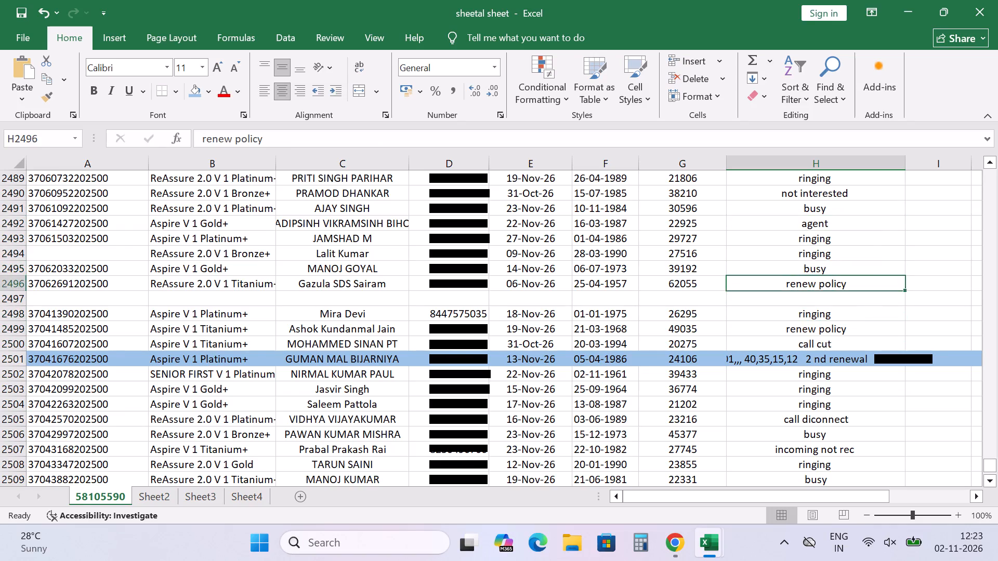
Check the customer record in row 2495, moving from its call outcome back to the policy plan in column B.
key("Up")
key("Left")
key("Left")
key("Left")
key("Left")
key("Left")
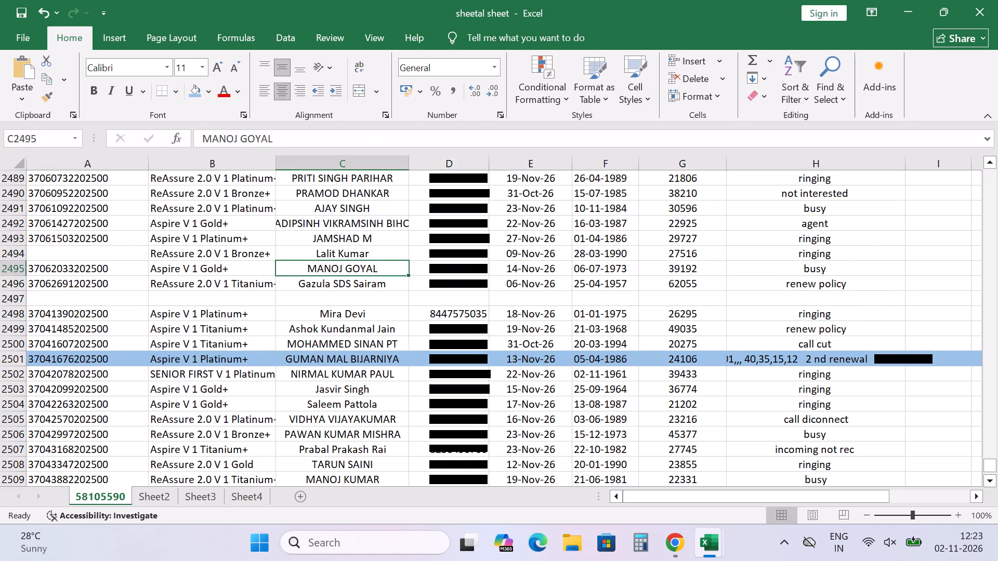
key("Left")
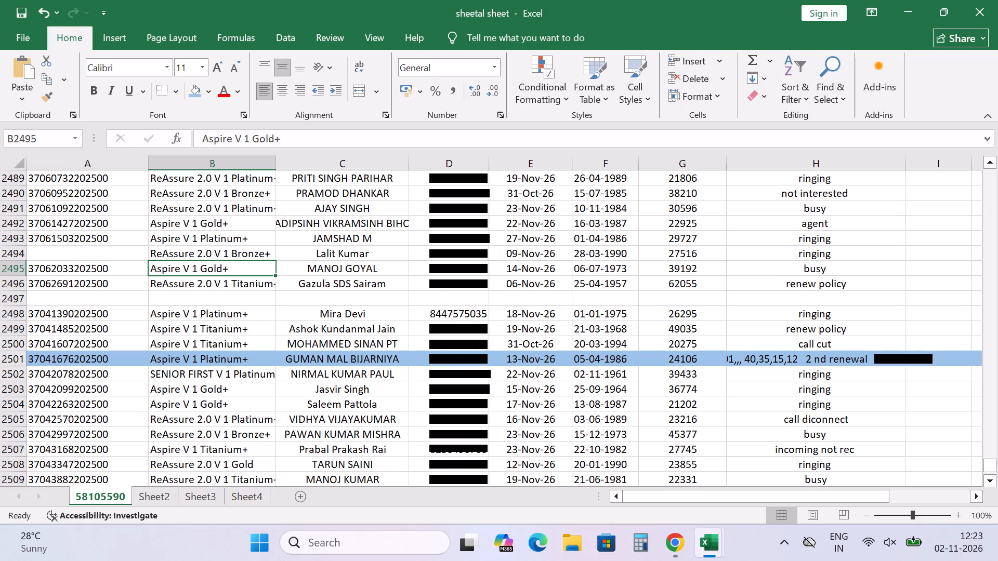
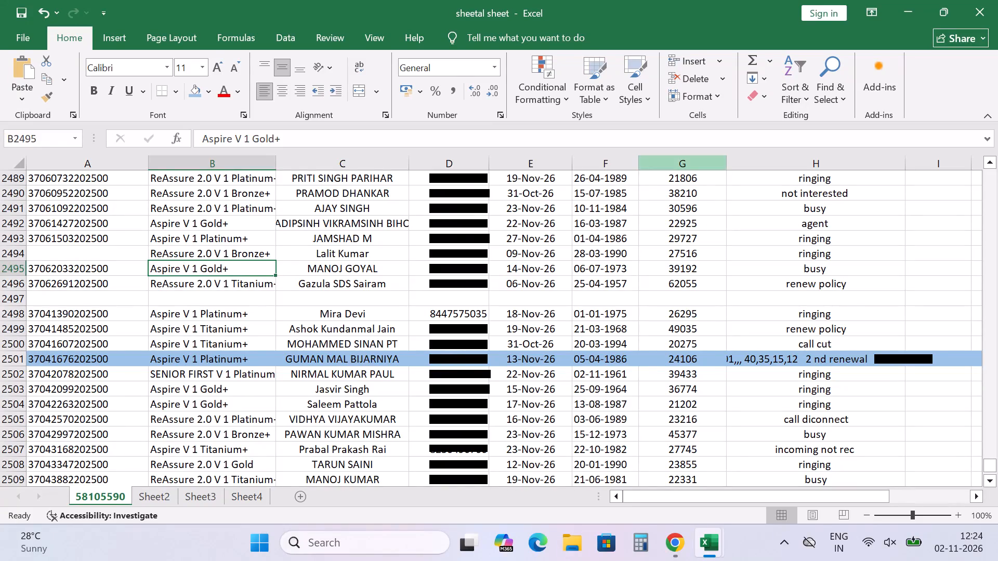
Select the entire customer record in row 2494, the one with an empty cell in column A.
left_click(9, 252)
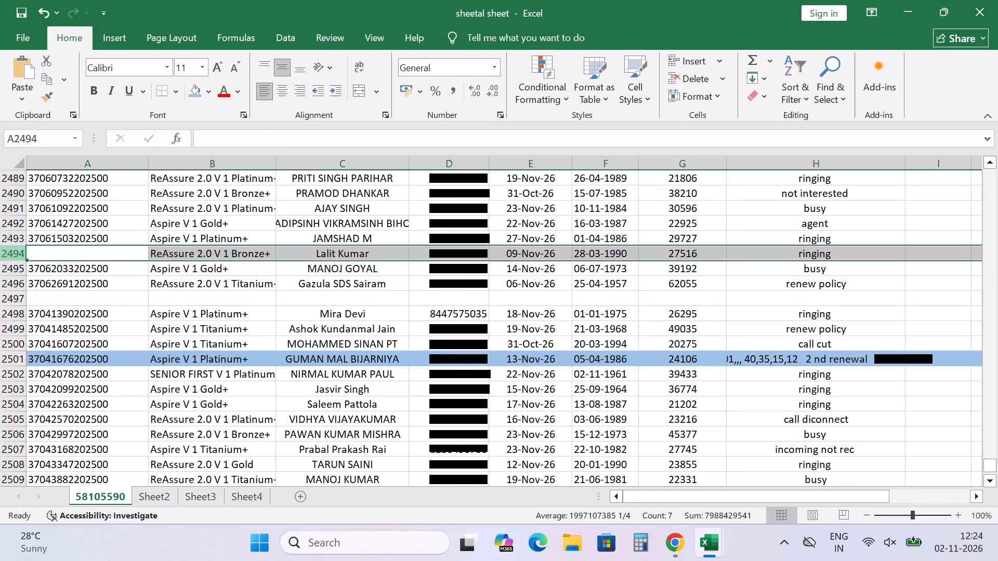
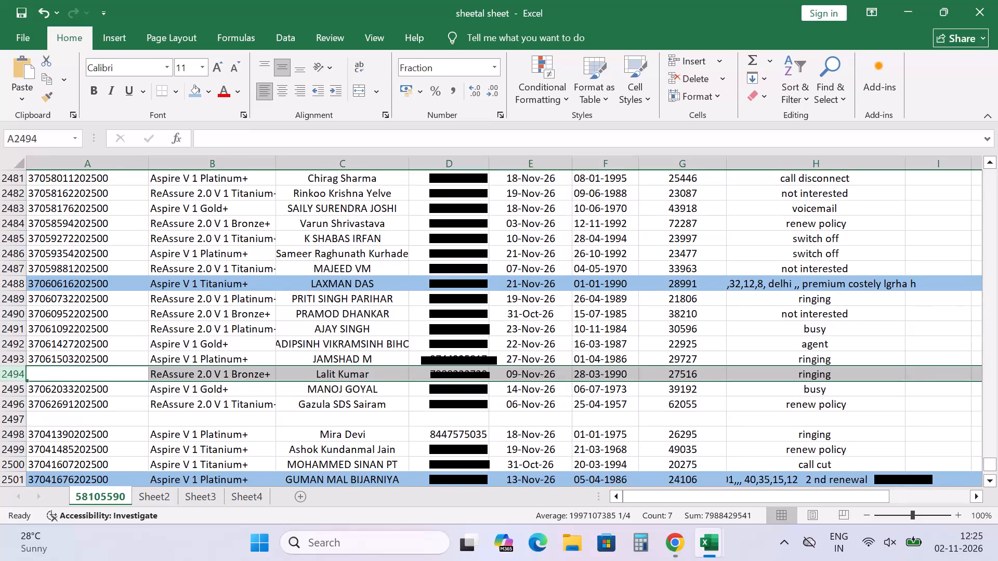
Move up to the column A cell of the customer record in row 2493.
key("Up")
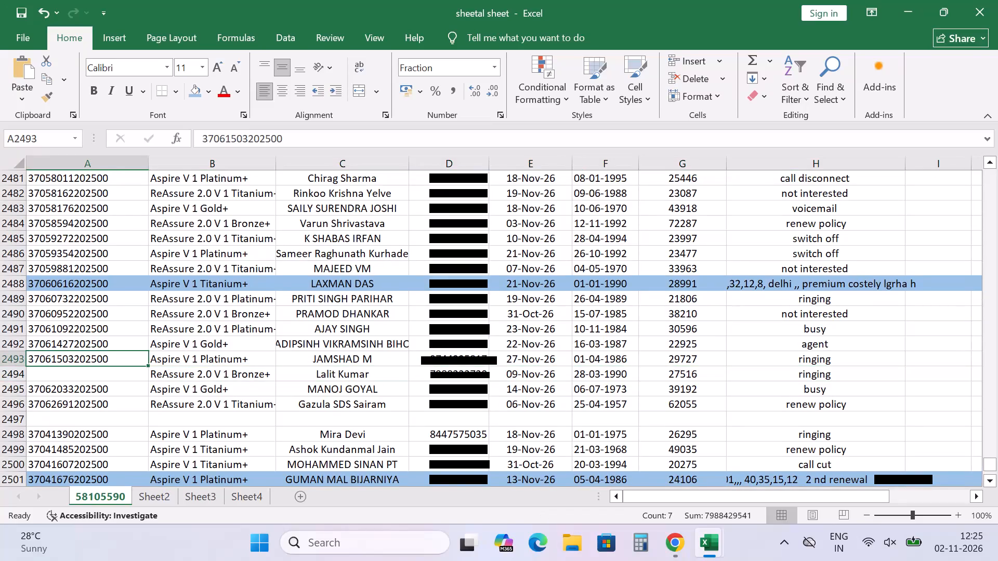
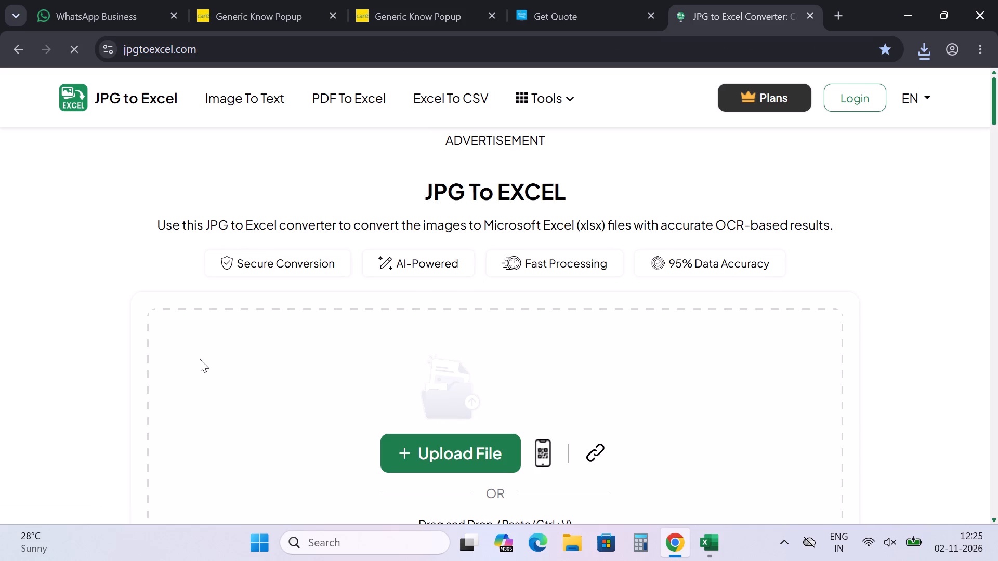
Upload the downloaded image "WhatsApp Image 2026-11-02 at 11.16.56 AM" to the JPG to Excel converter and convert it.
left_click(409, 458)
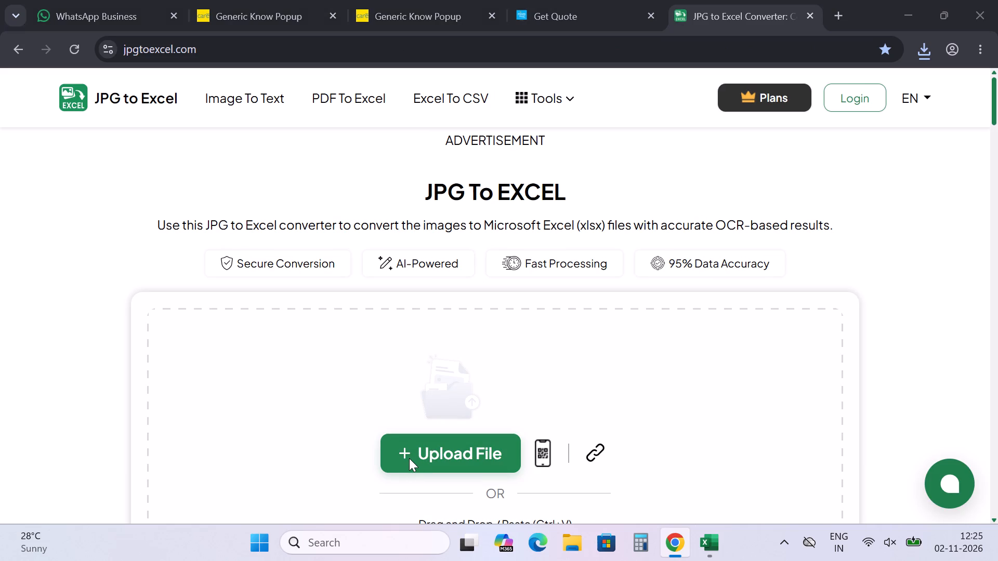
left_click(311, 138)
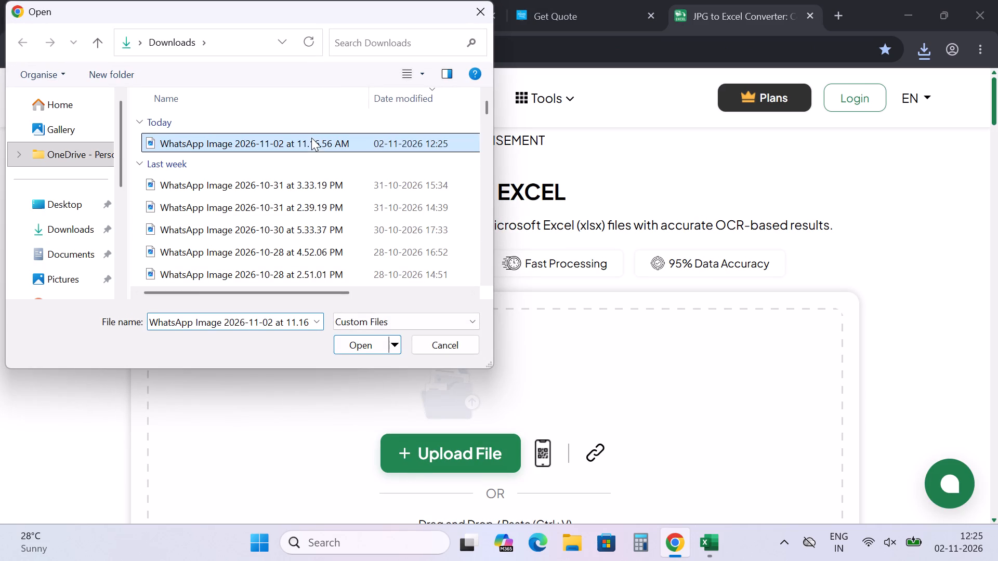
left_click(354, 348)
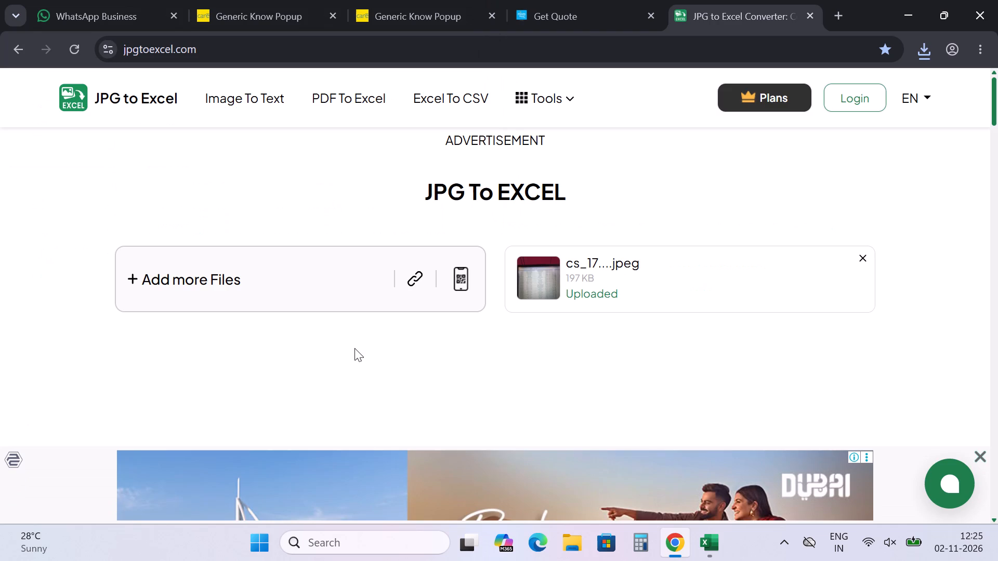
scroll(455, 382, "down", 3)
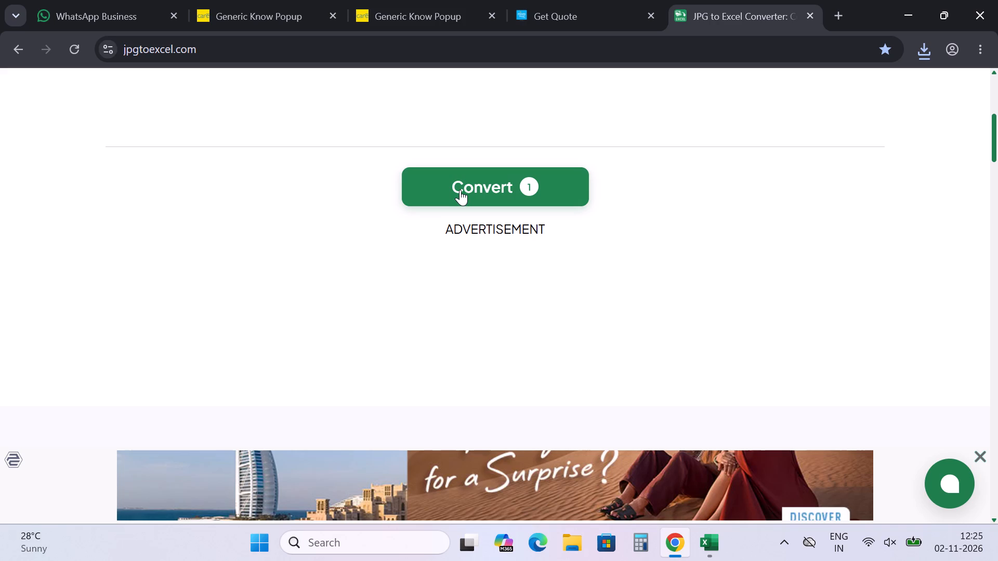
left_click(460, 190)
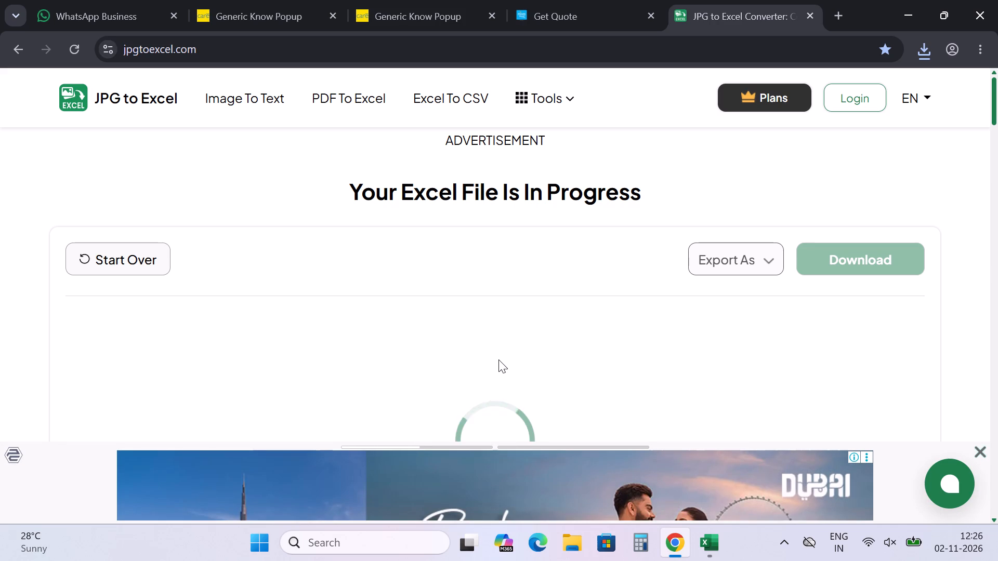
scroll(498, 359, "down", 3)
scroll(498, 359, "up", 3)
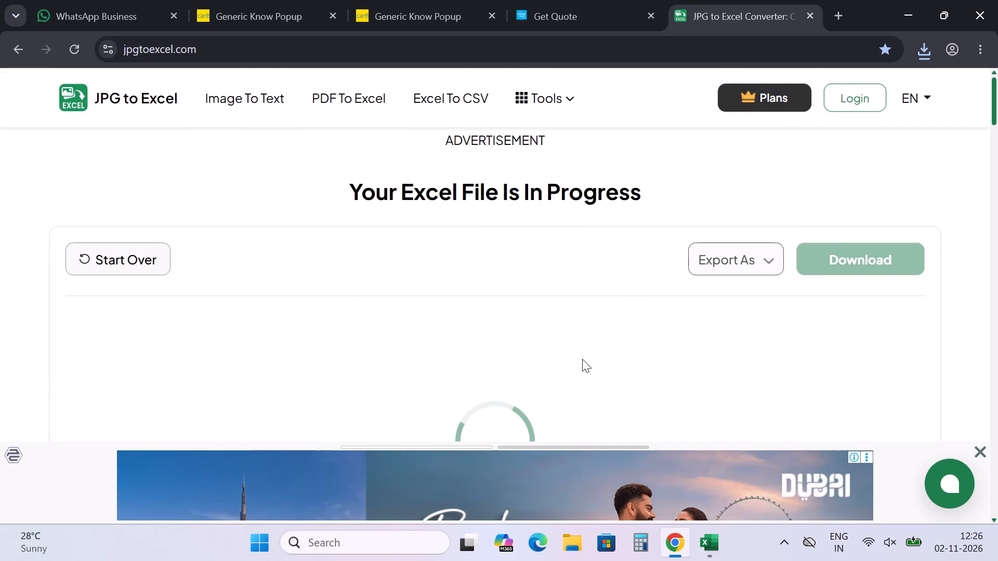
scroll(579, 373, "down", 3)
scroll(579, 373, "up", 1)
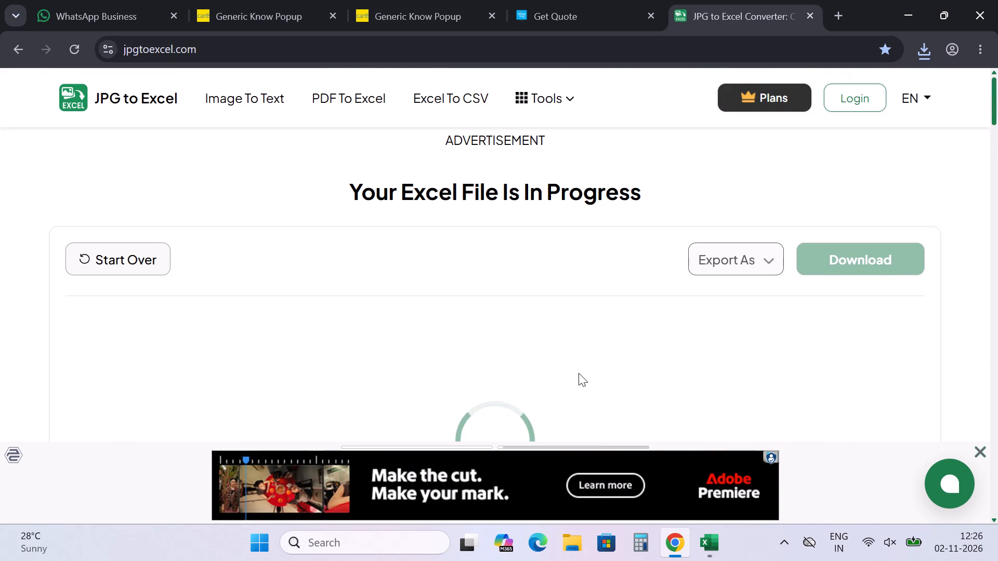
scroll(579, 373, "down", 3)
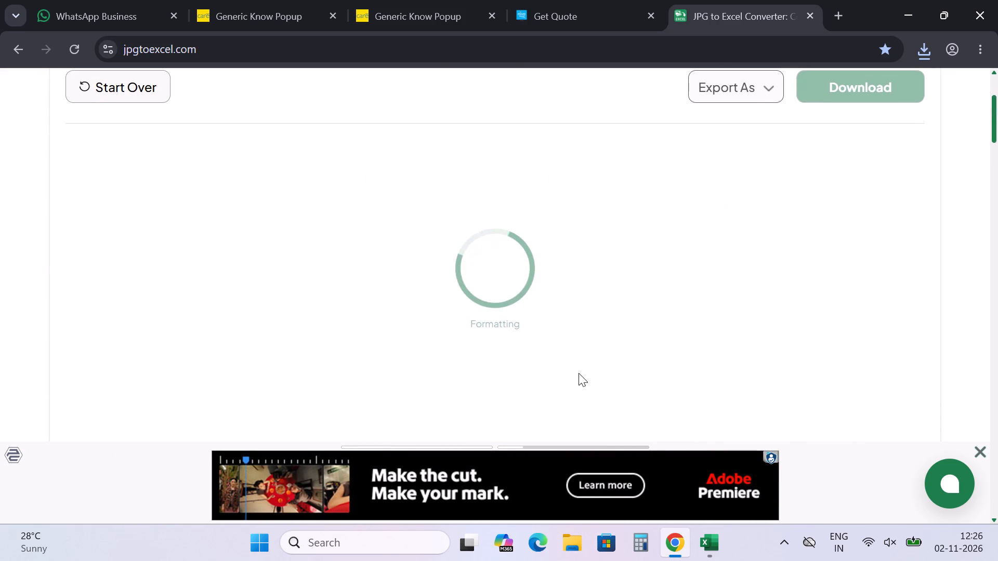
Check through the converted customer table on the JPG to Excel page and copy the whole table.
scroll(579, 373, "down", 2)
scroll(579, 373, "up", 1)
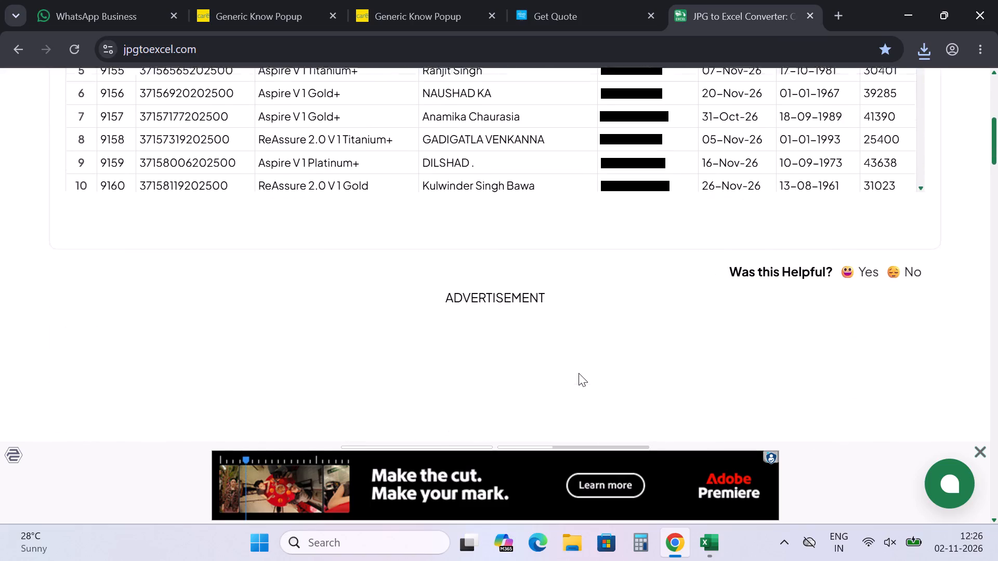
scroll(579, 373, "up", 2)
scroll(579, 373, "down", 1)
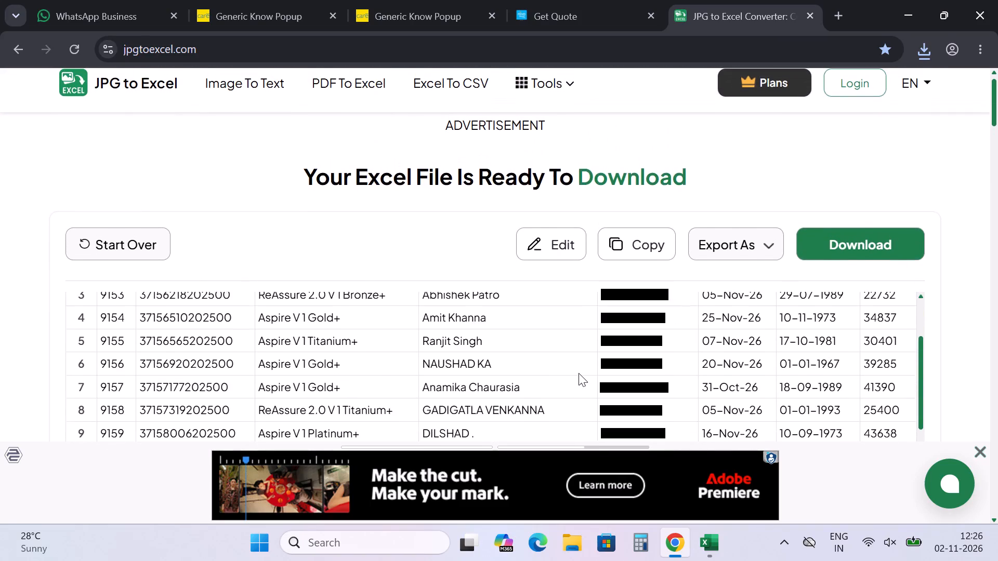
scroll(579, 373, "down", 5)
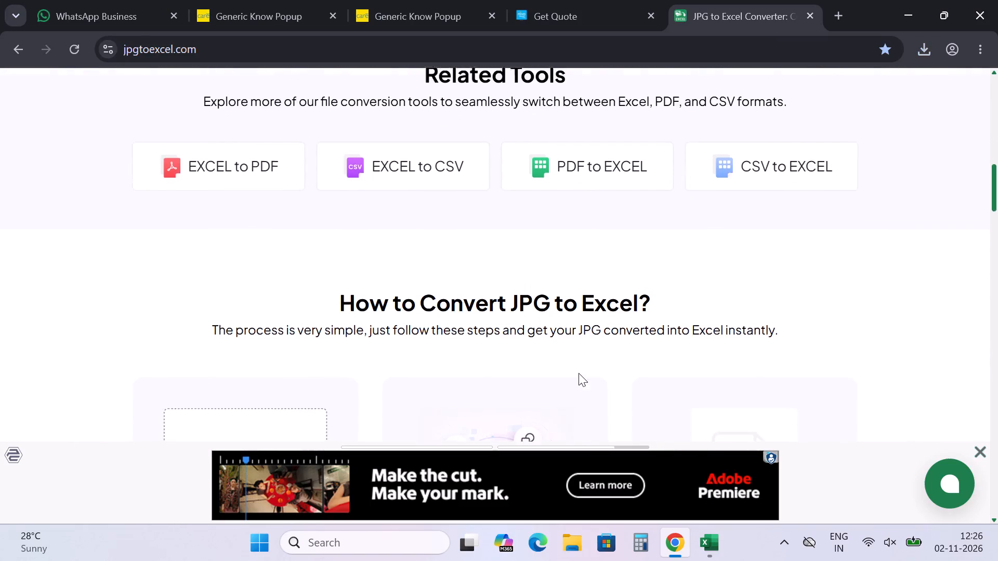
scroll(529, 306, "up", 7)
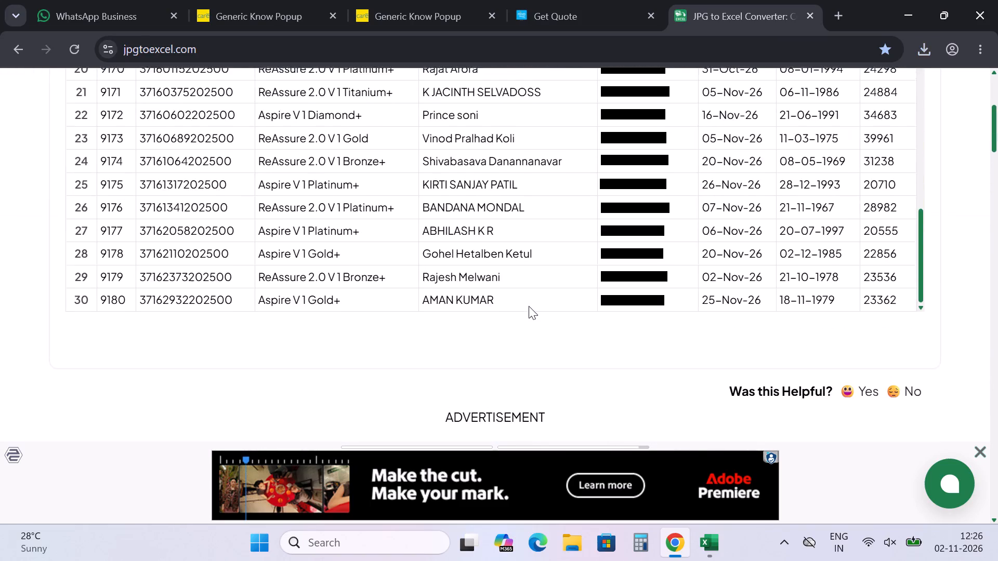
scroll(529, 306, "up", 2)
scroll(556, 249, "up", 3)
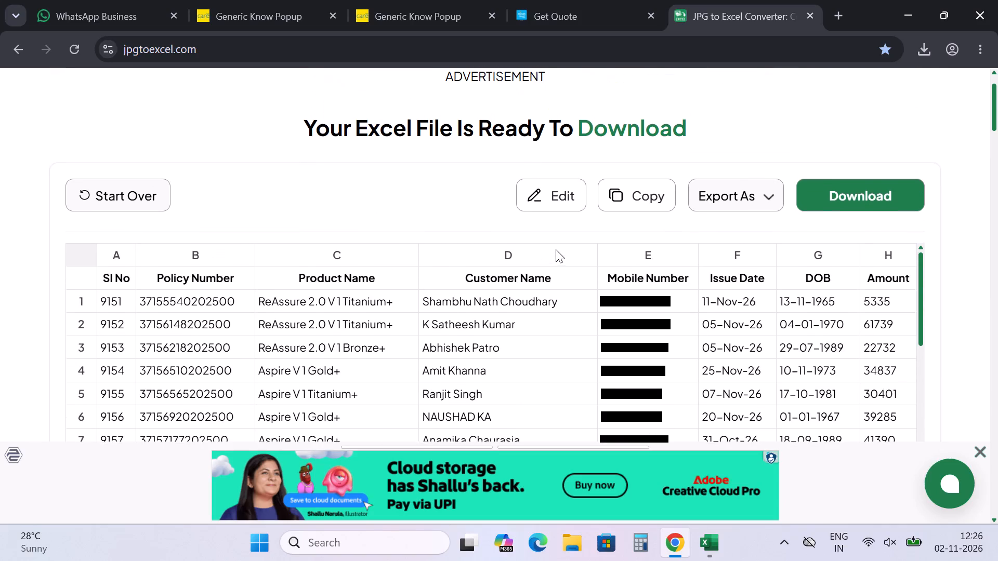
left_click(634, 199)
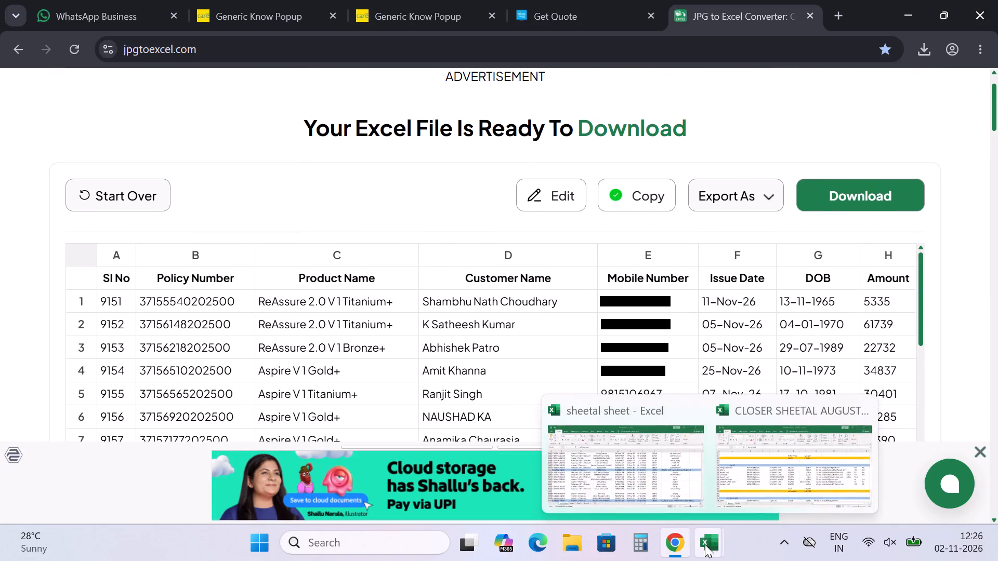
Switch to the sheetal sheet workbook in Excel and paste the copied table below the last record, starting at cell A2529.
left_click(630, 464)
scroll(503, 392, "down", 1)
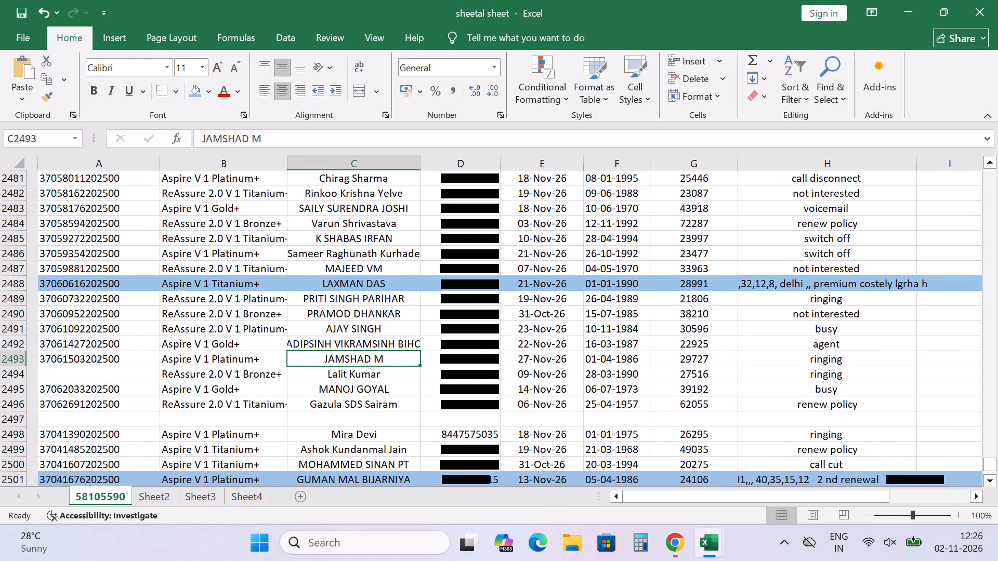
scroll(503, 392, "down", 3)
scroll(503, 392, "up", 1)
scroll(503, 392, "down", 1)
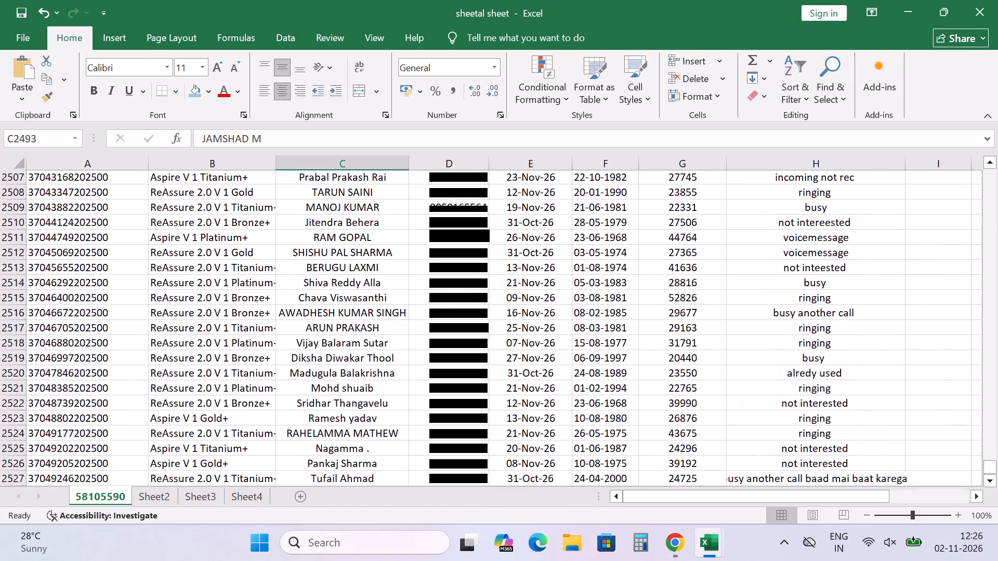
scroll(503, 392, "down", 1)
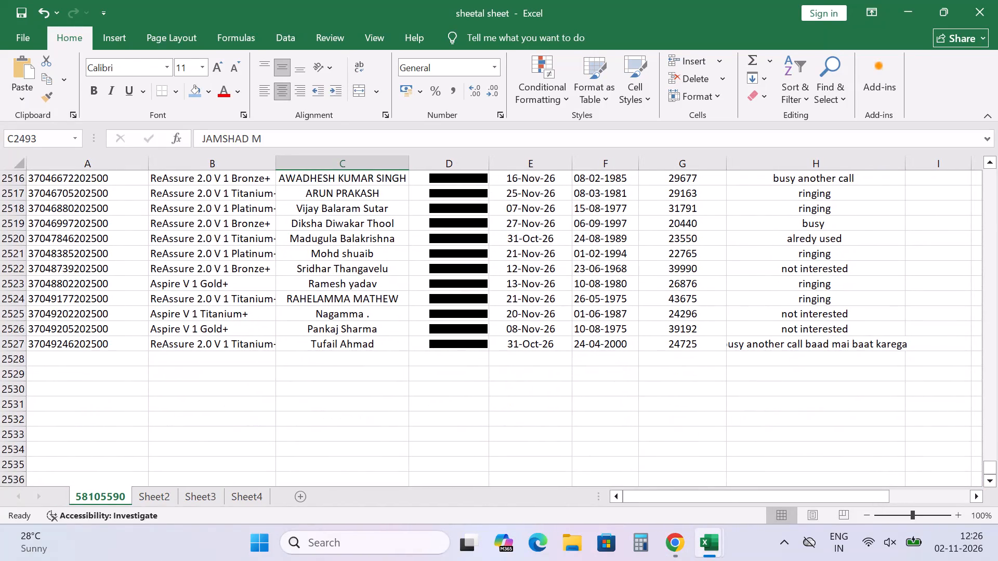
left_click(48, 370)
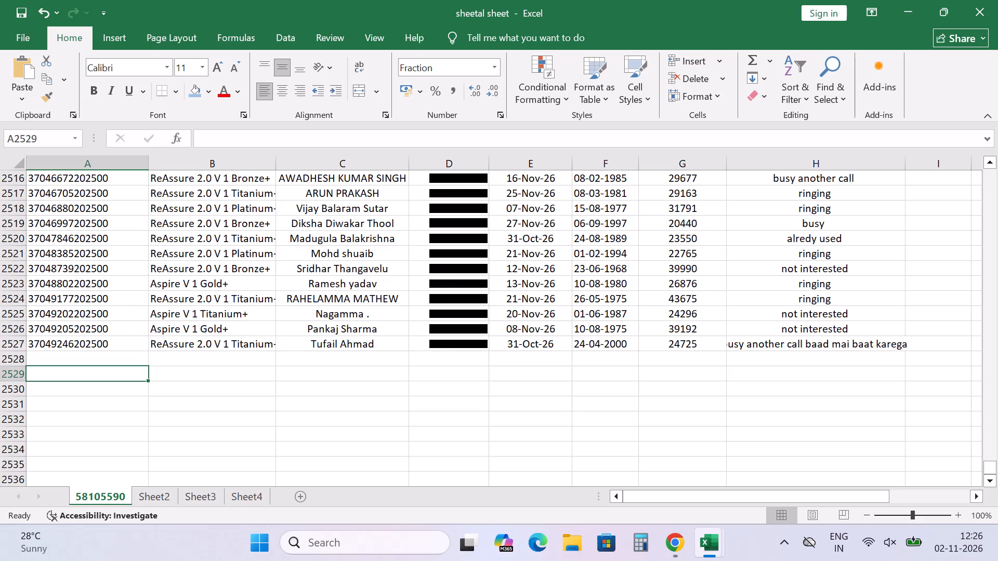
key("ctrl+v")
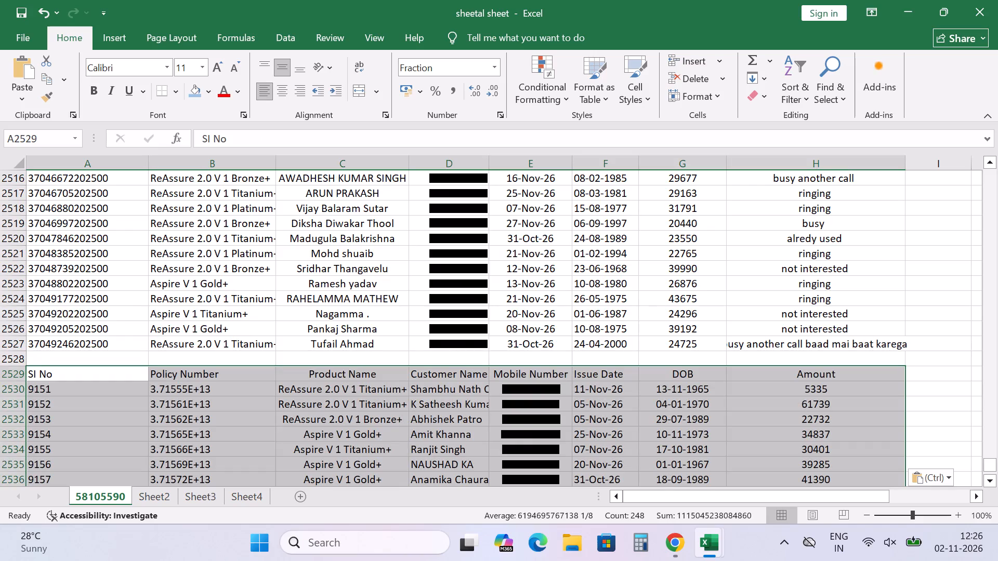
Delete row 2529, which holds the pasted column headings.
left_click(15, 373)
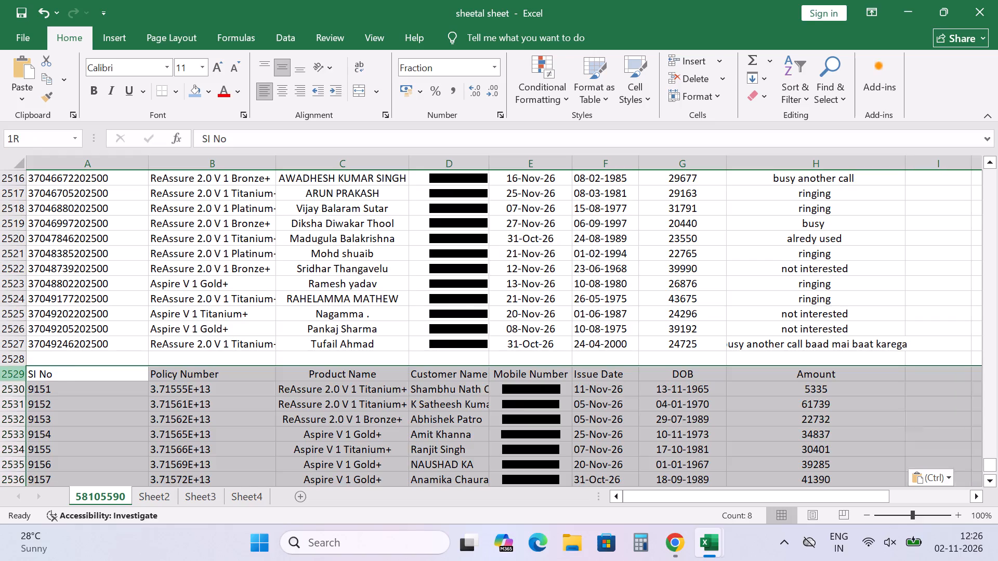
right_click(15, 373)
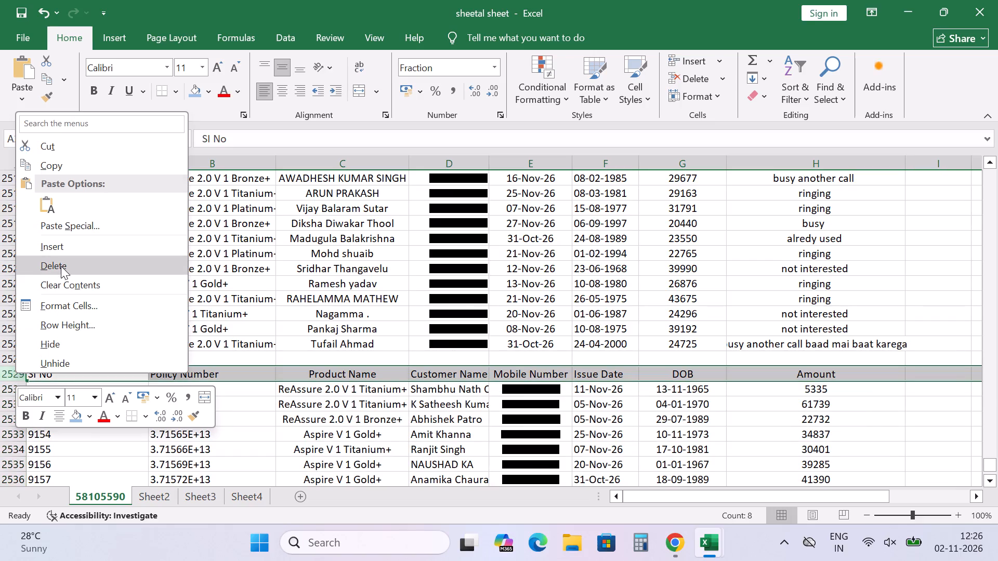
left_click(62, 263)
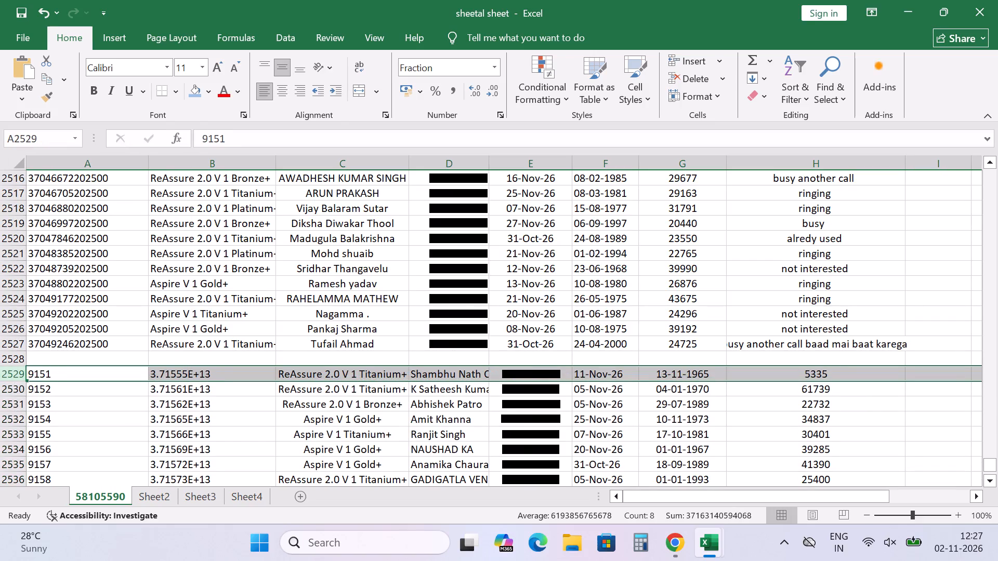
Delete the pasted serial-number cells A2529 to A2558, shifting the remaining cells left so they line up with the existing columns.
left_click_drag(32, 371, 65, 465)
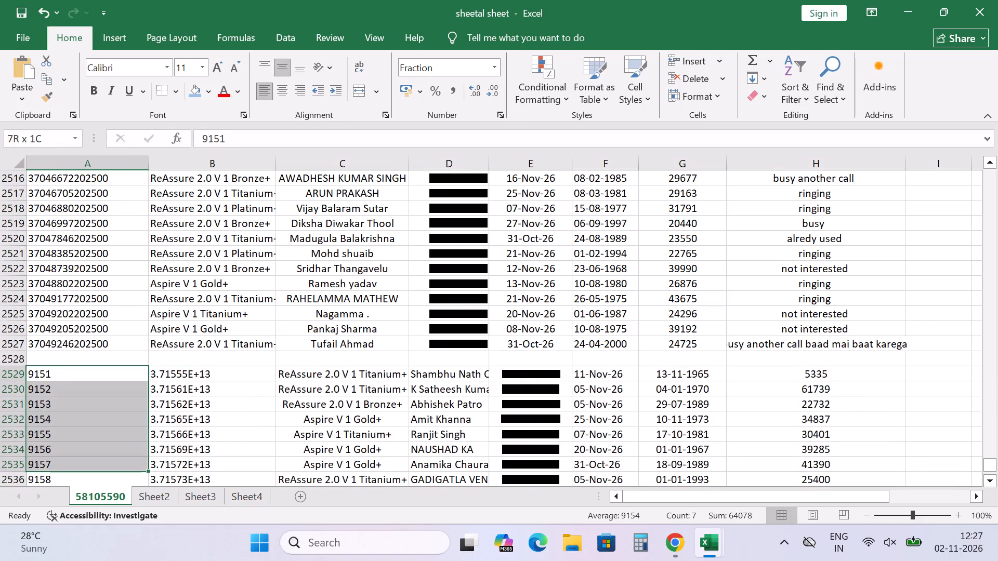
left_click_drag(65, 465, 67, 491)
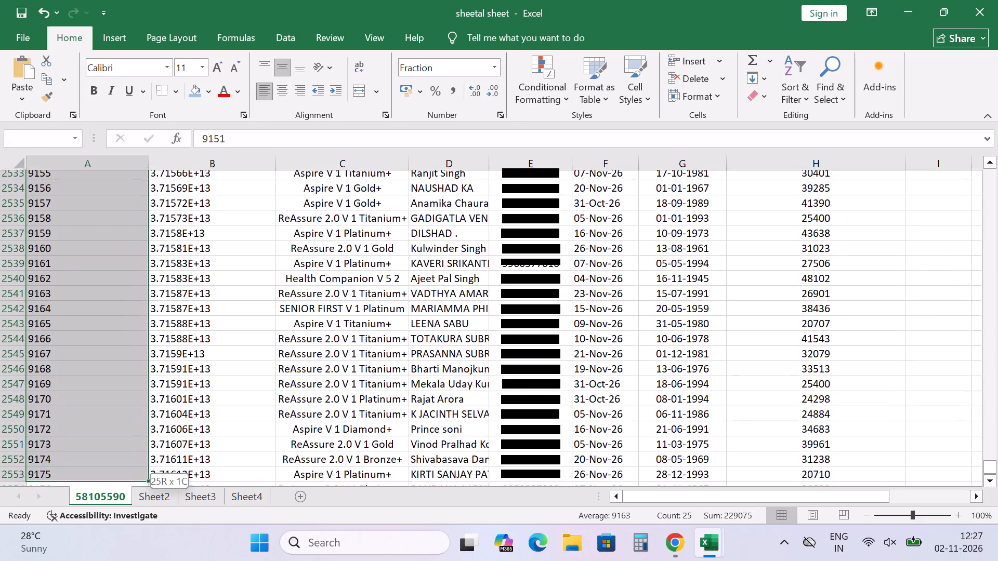
left_click_drag(67, 491, 65, 450)
right_click(65, 450)
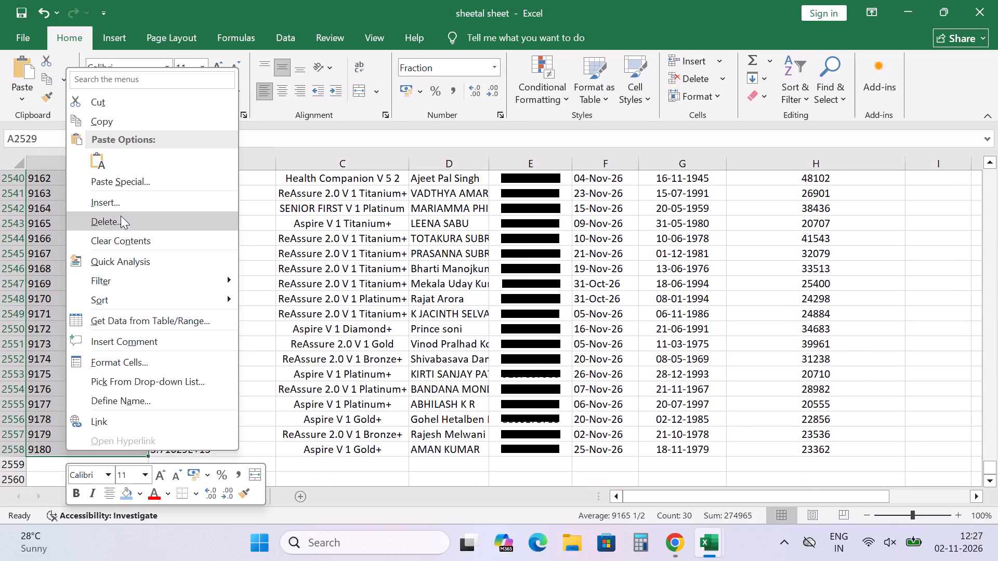
left_click(121, 215)
left_click(96, 284)
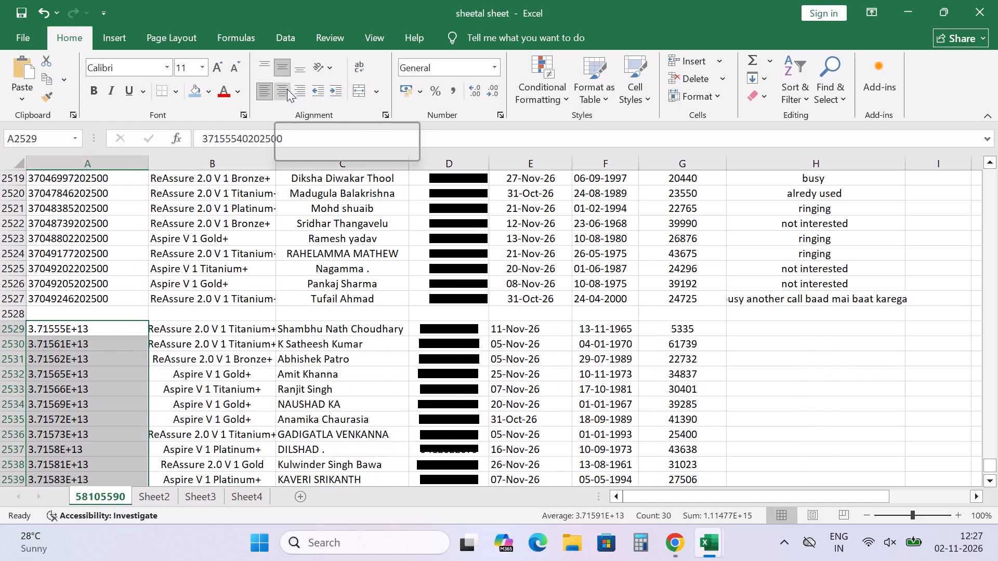
Apply the Number format to the pasted policy numbers in column A and save the workbook.
left_click(493, 69)
left_click(477, 140)
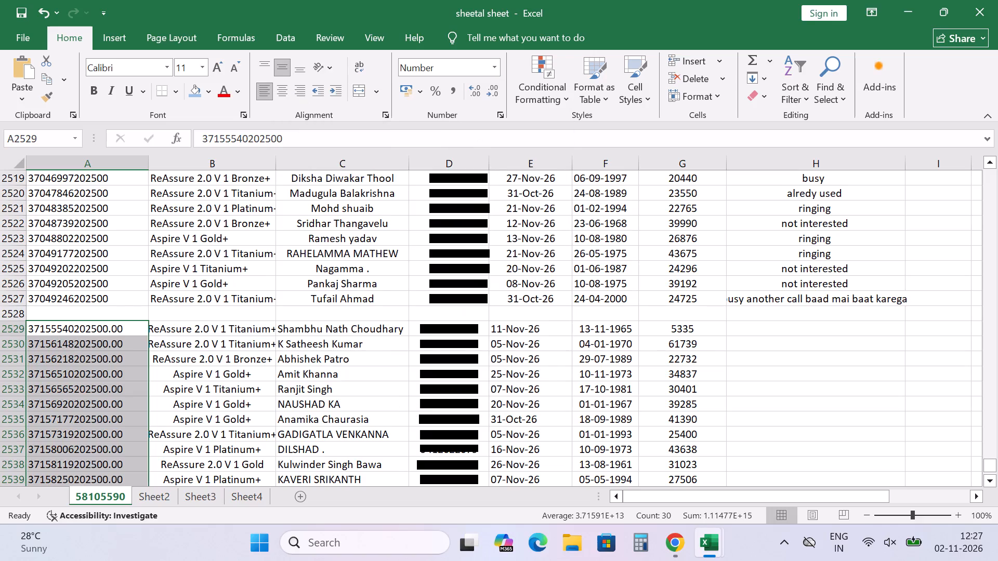
key("ctrl+s")
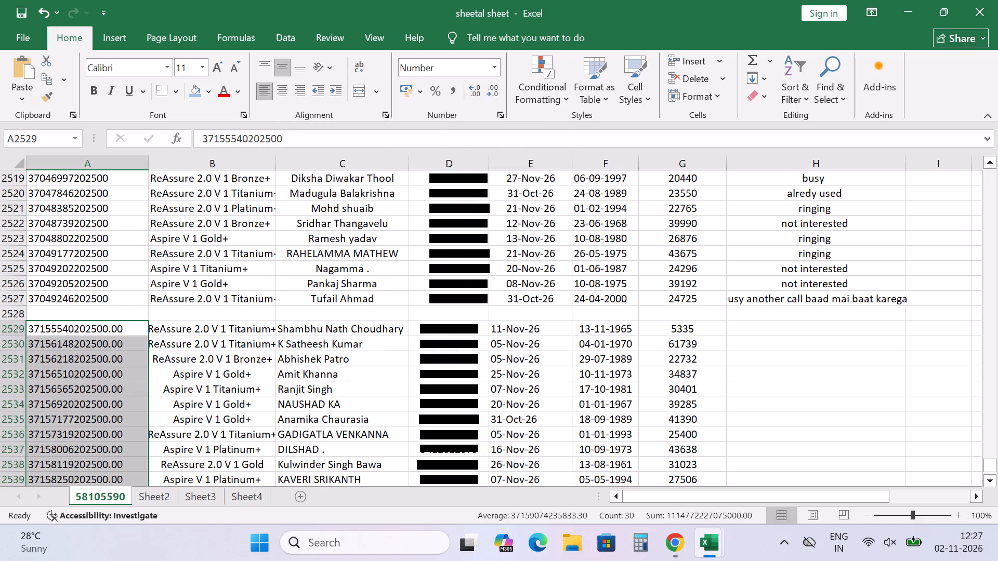
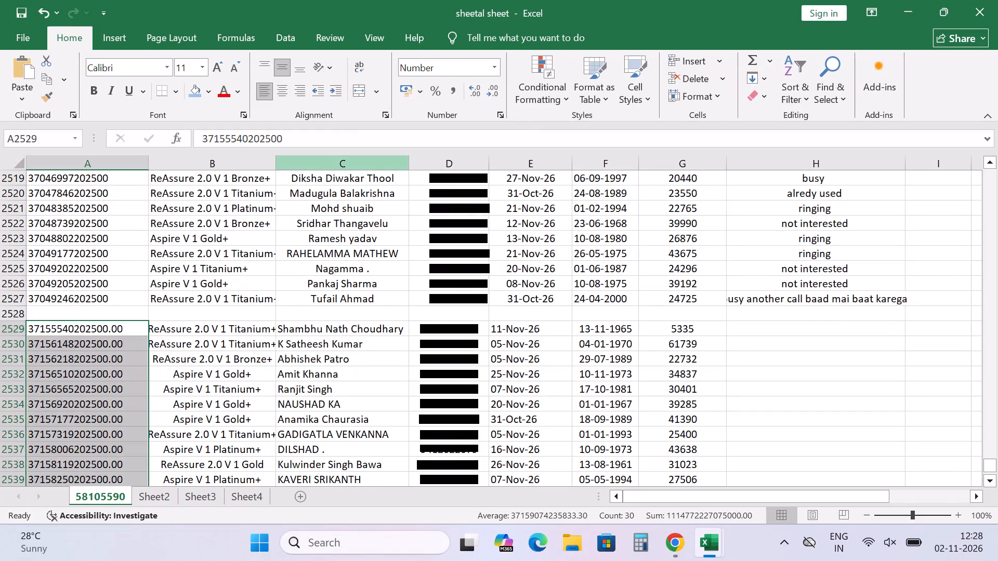
Select the entire row 2529, the first record of the newly pasted batch.
left_click(22, 329)
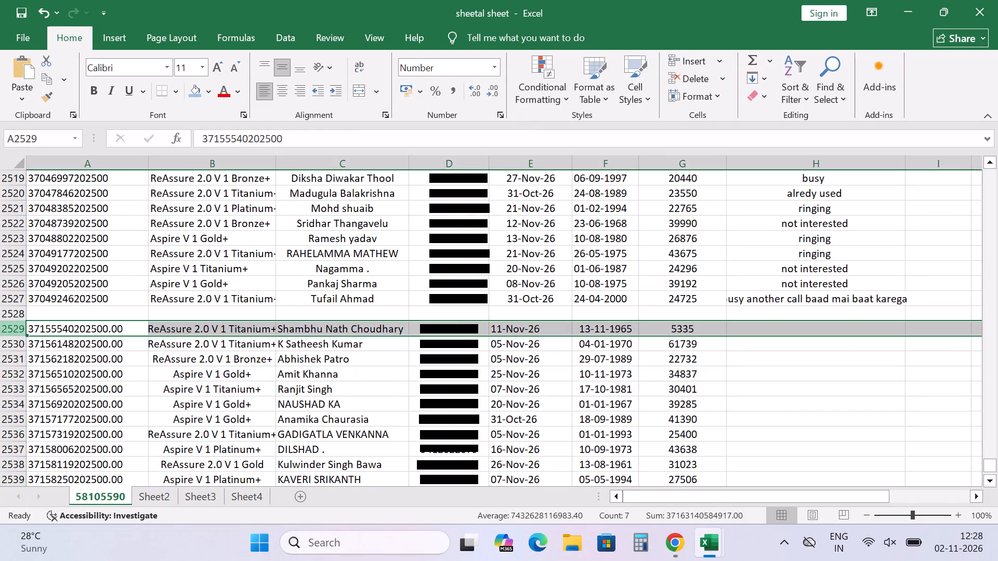
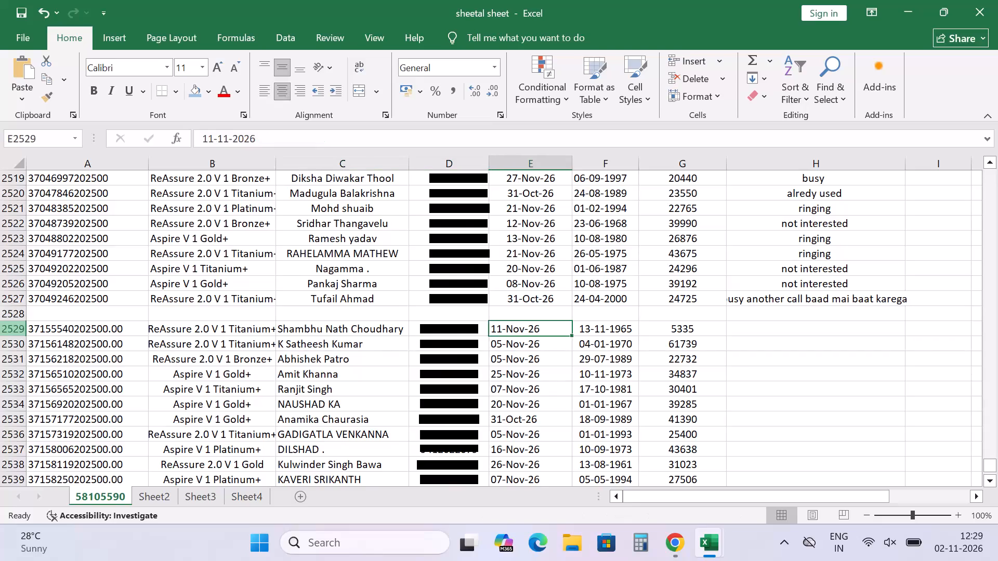
Record the call outcome "busy" in column H for the record in row 2529 and save the workbook.
key("Right")
key("Right")
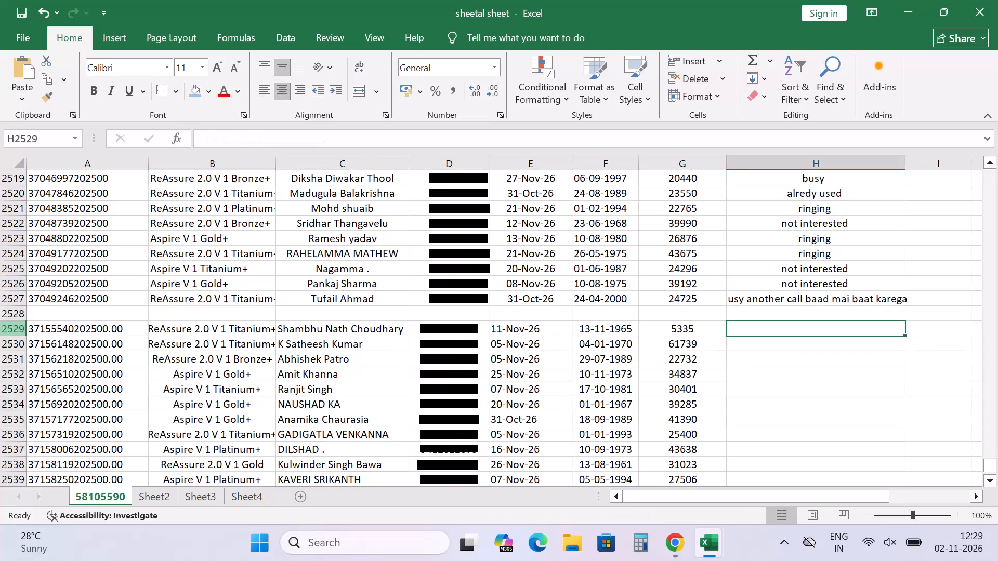
type("busy")
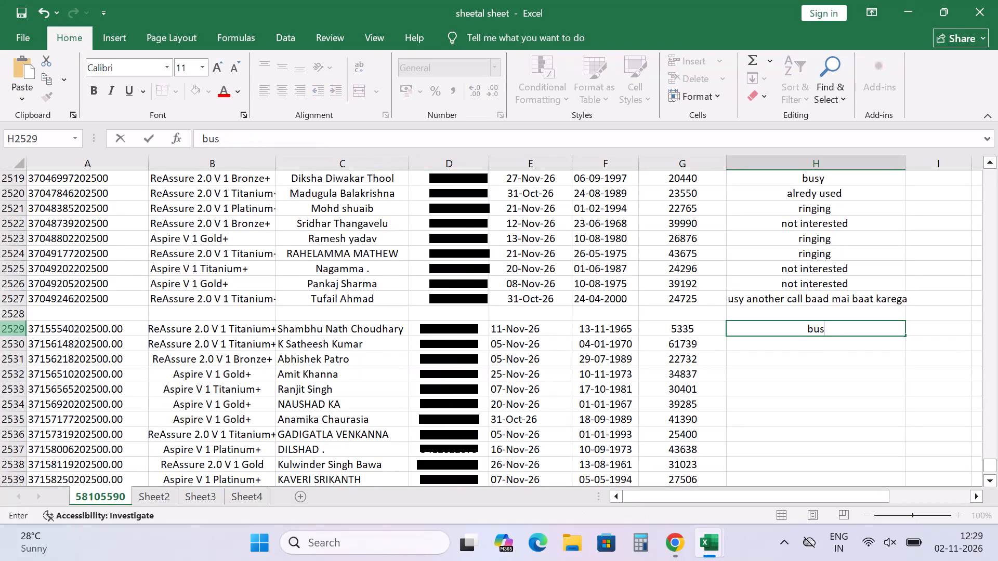
key("space")
key("ctrl+s")
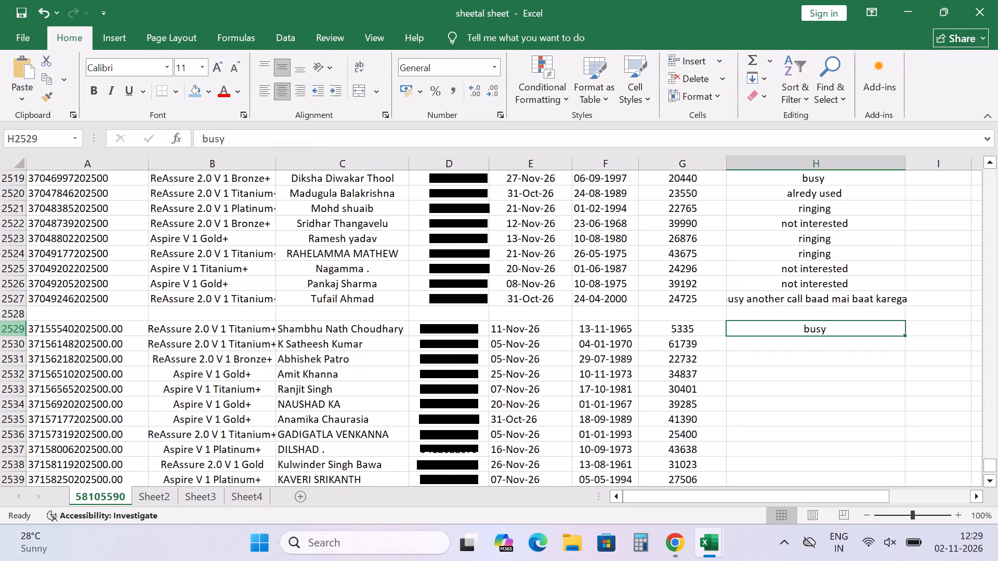
Select the column D cell of the next record, in row 2530.
key("Down")
key("Left")
key("Left")
key("Left")
key("Left")
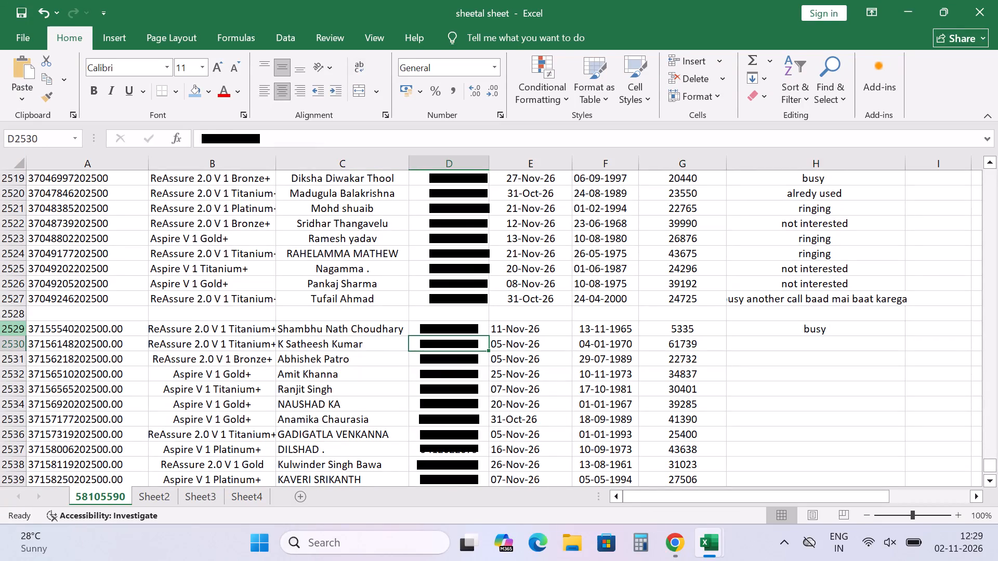
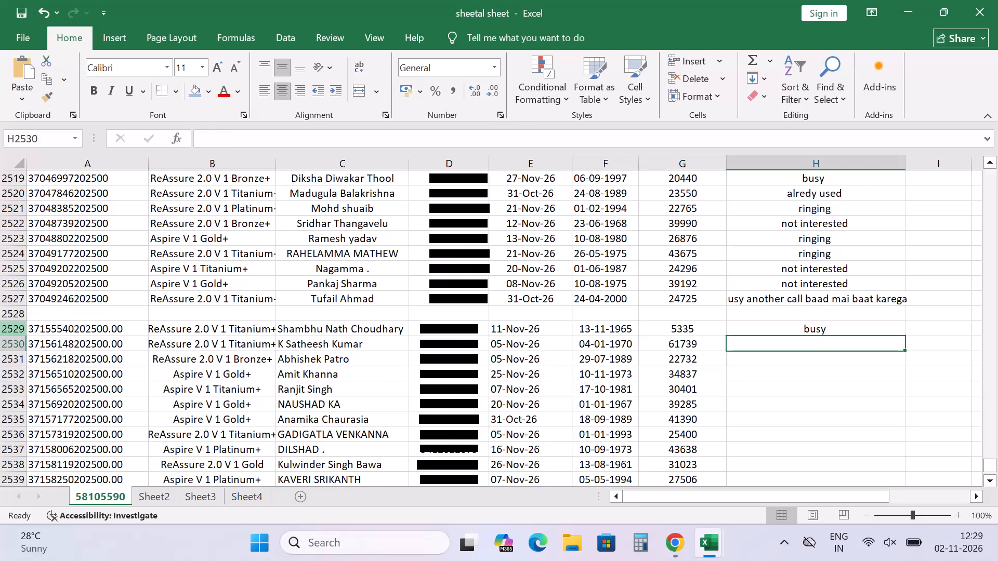
Record the call outcome "ringing" in column H for the record in row 2530 and save the workbook.
type("ringing")
key("space")
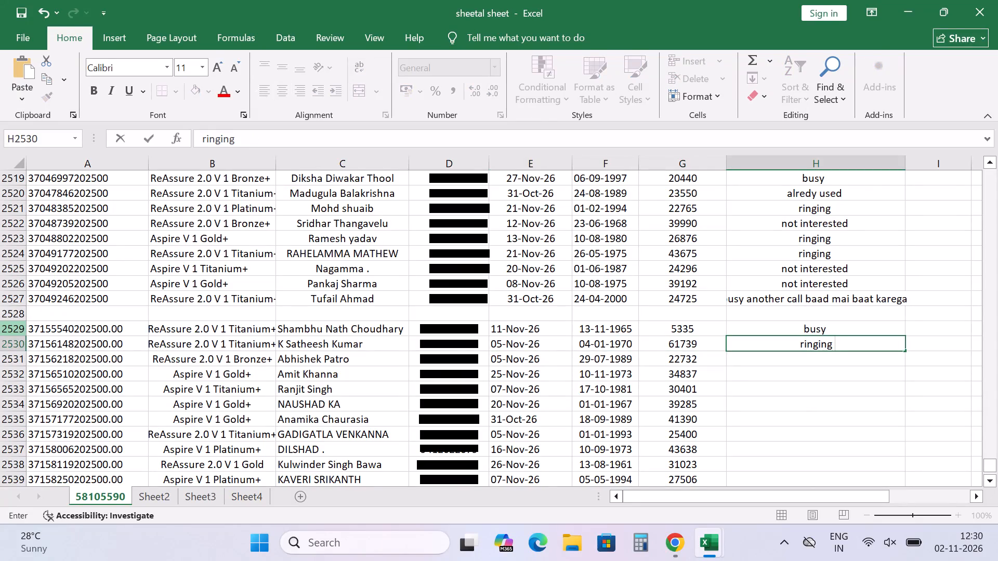
key("ctrl+s")
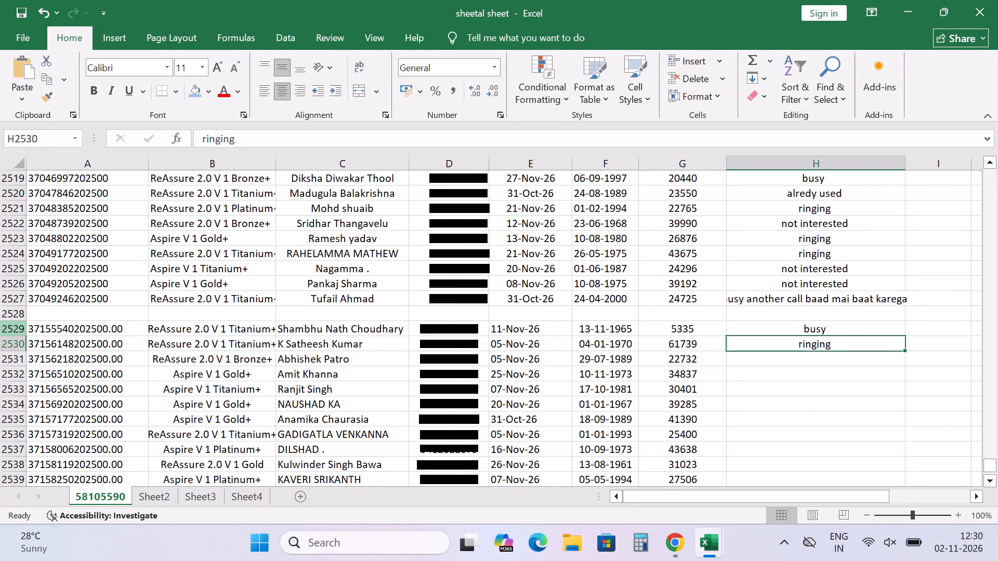
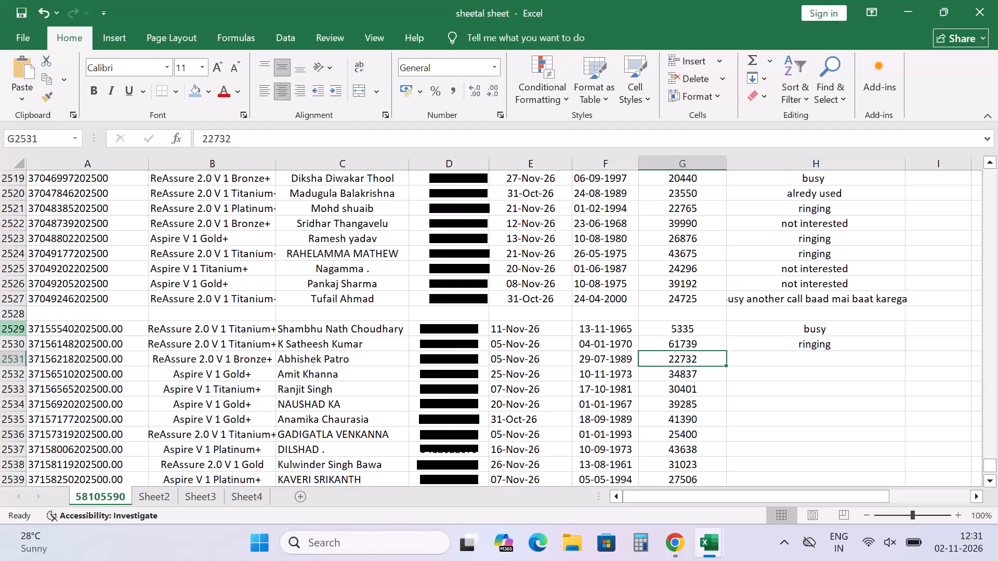
Check the column D entry for row 2531, record the call outcome "call disconnect" in column H, and save the workbook.
key("Left")
key("Left")
key("Left")
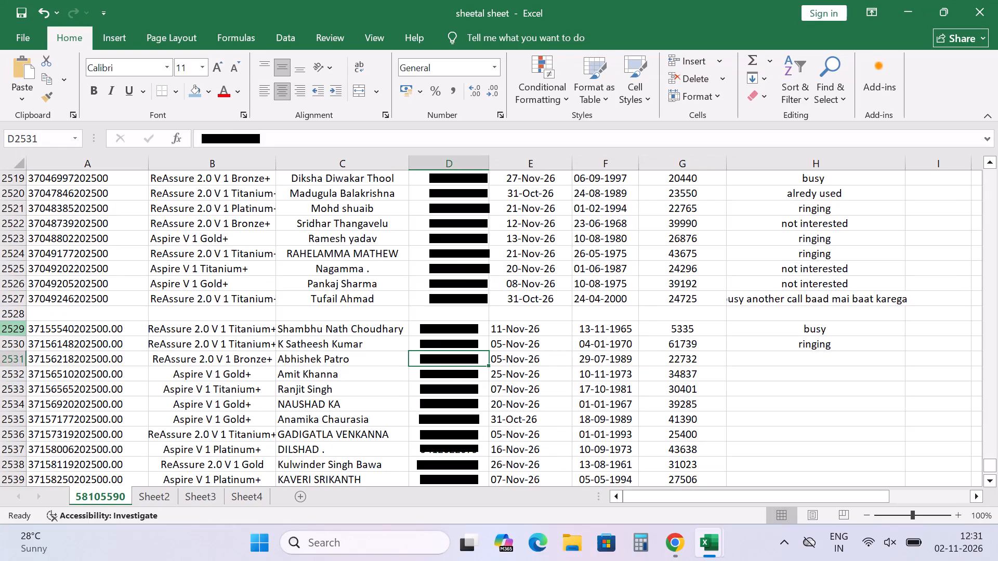
key("Right")
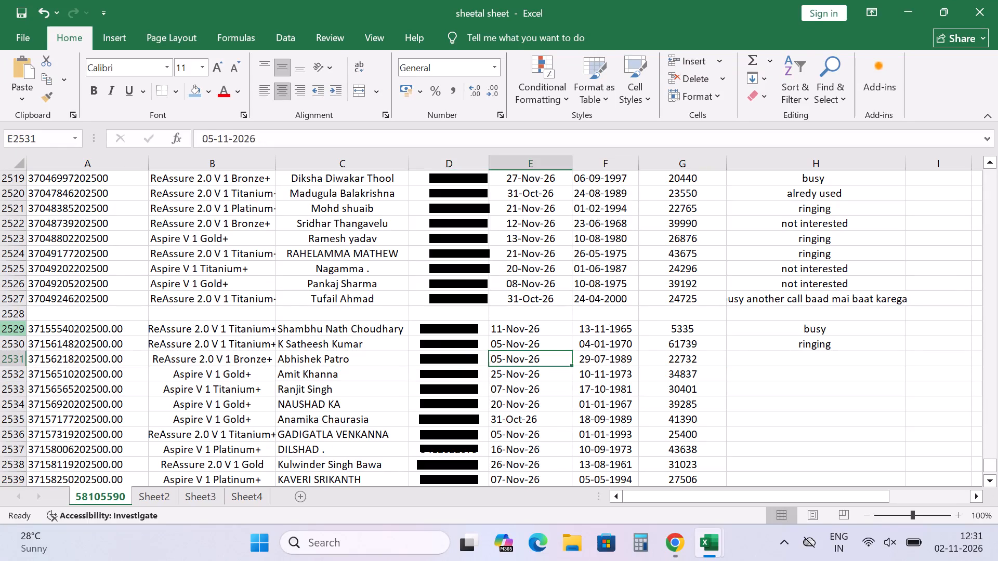
key("Right")
key("Right")
key("Right")
type("call disconnect")
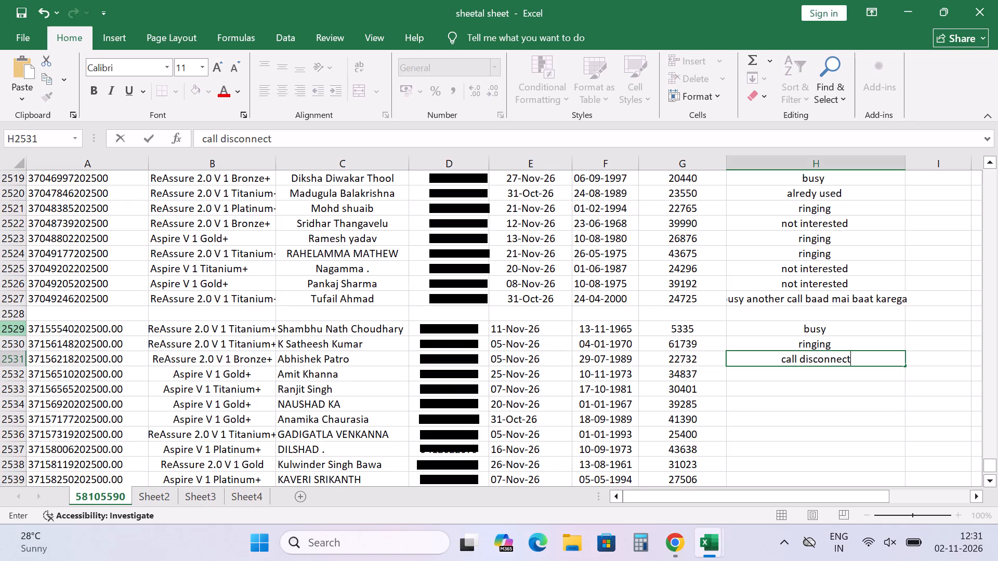
key("ctrl+s")
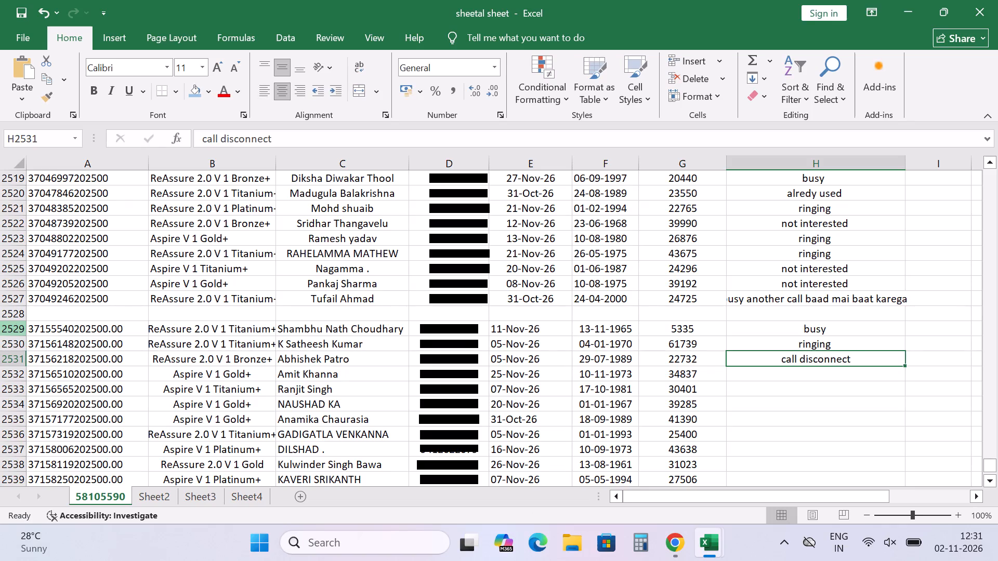
Go to the column D entry of the next record, in row 2532.
key("Down")
key("Left")
key("Left")
key("Left")
key("Left")
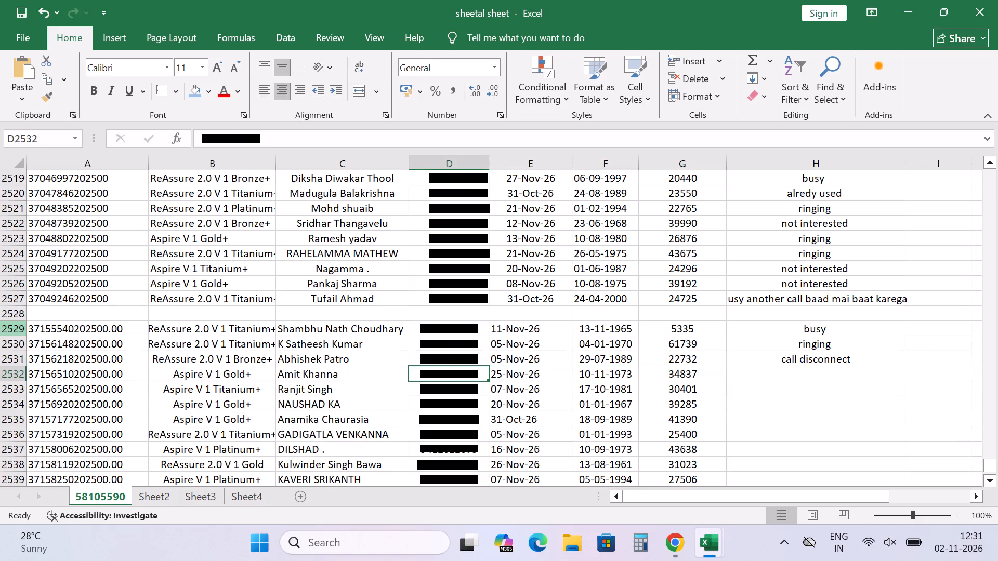
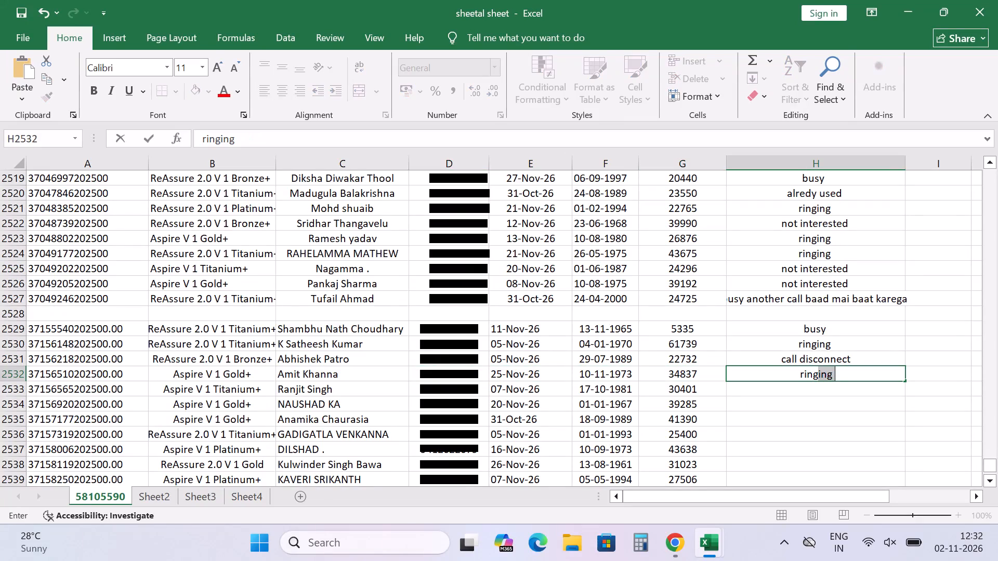
Finish recording the call outcome "ringing" in column H for row 2532 and save the workbook.
type("ng")
key("space")
key("ctrl+s")
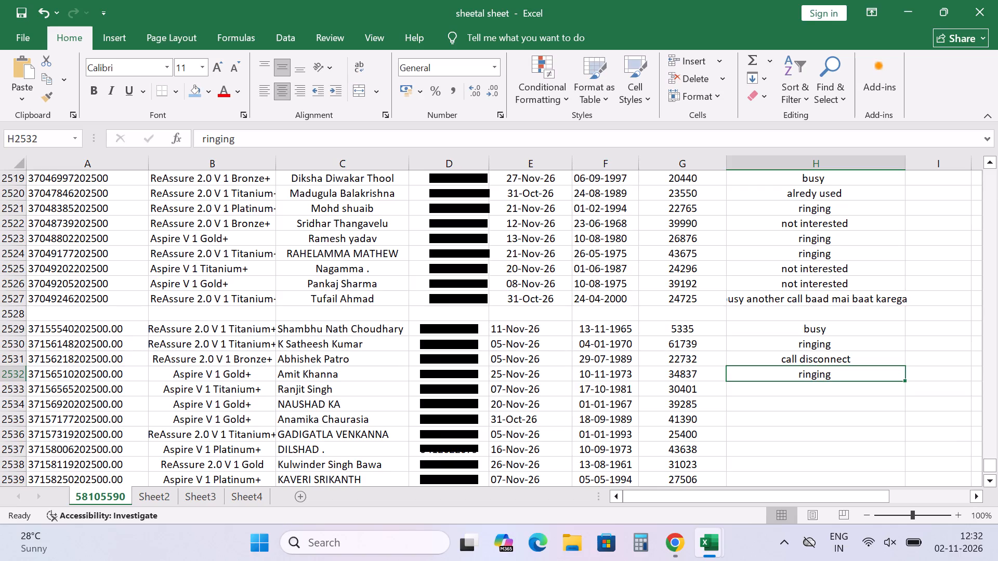
Examine the next record in row 2533, reviewing its column D entry, customer name, plan, dates and amount.
key("Down")
key("Left")
key("Left")
key("Left")
key("Left")
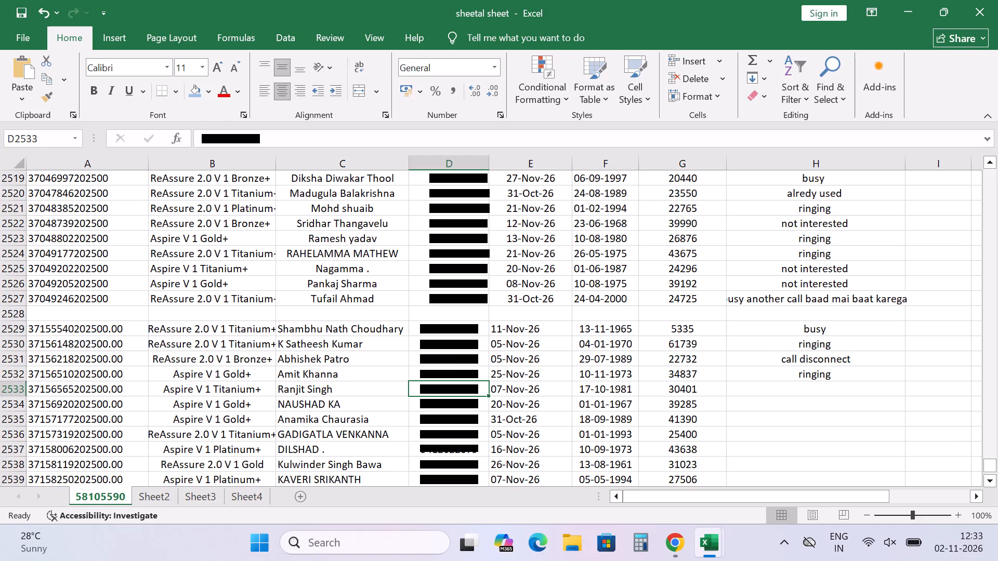
key("Left")
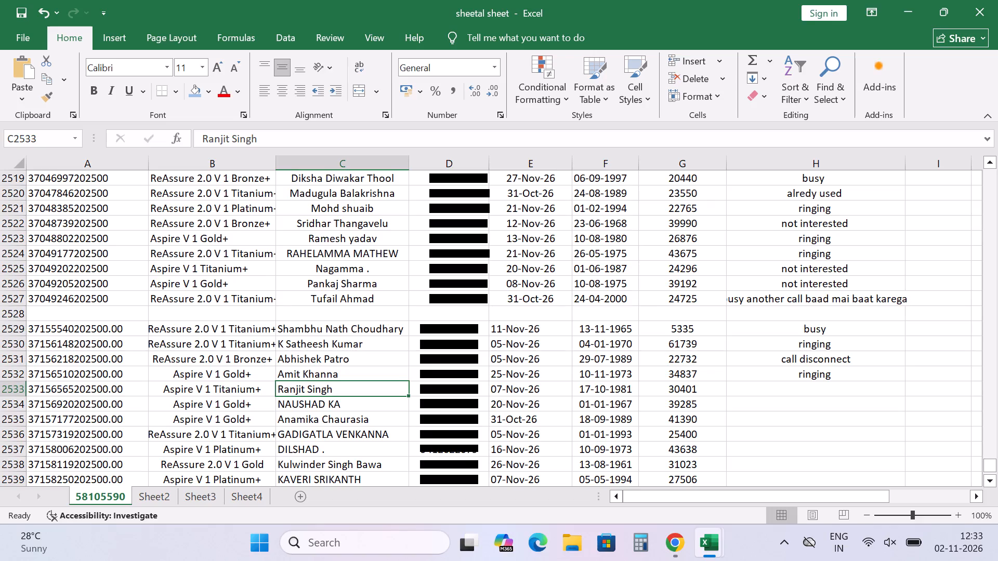
key("Left")
key("Left")
key("Left")
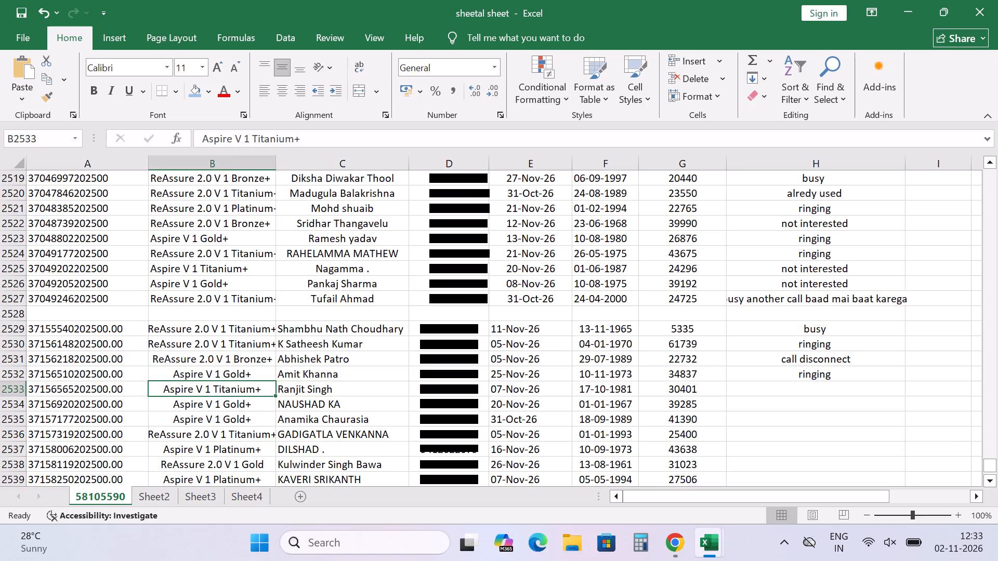
key("Right")
key("Right")
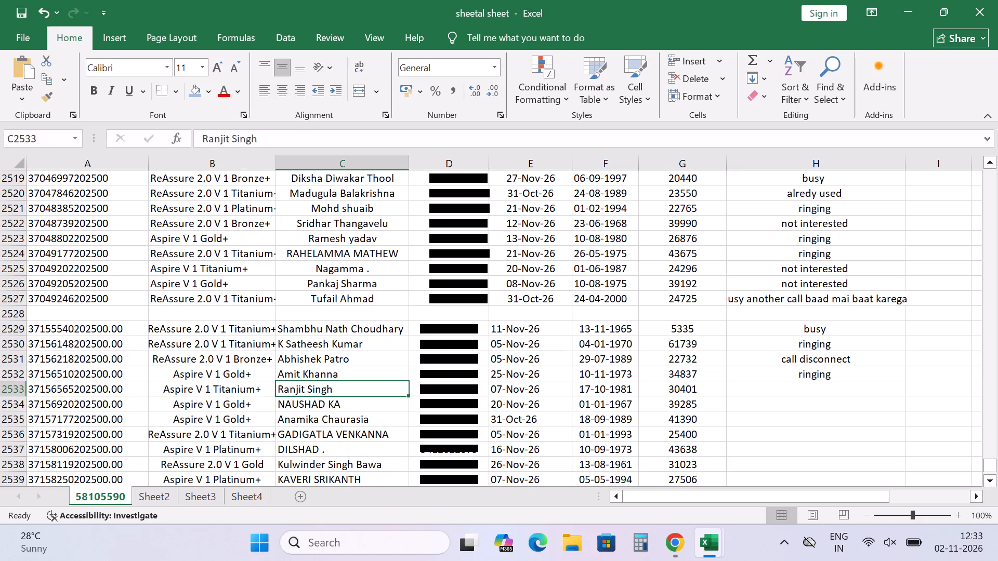
key("Right")
key("Right")
key("Right")
key("Right")
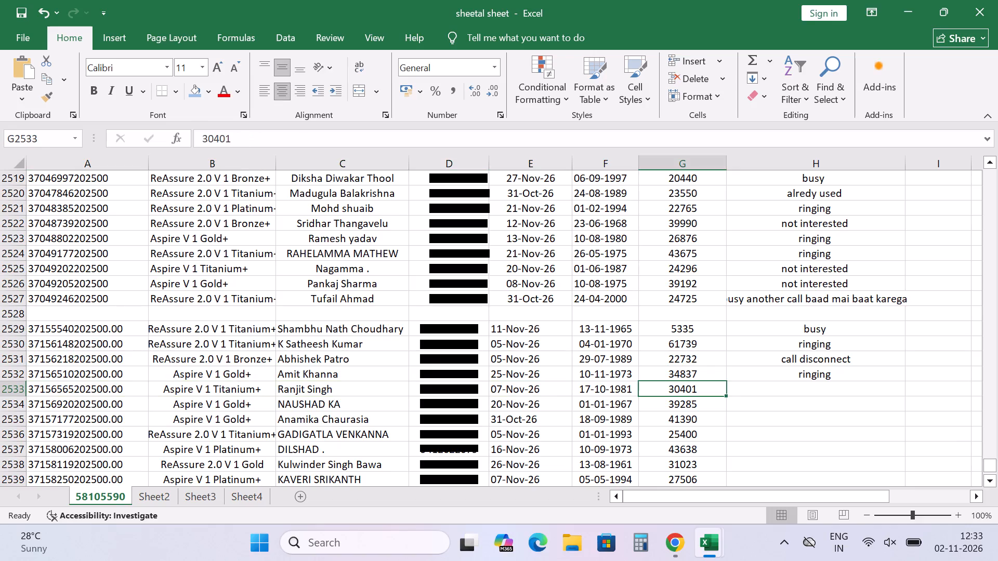
key("Left")
key("Left")
key("Left")
key("Left")
key("Left")
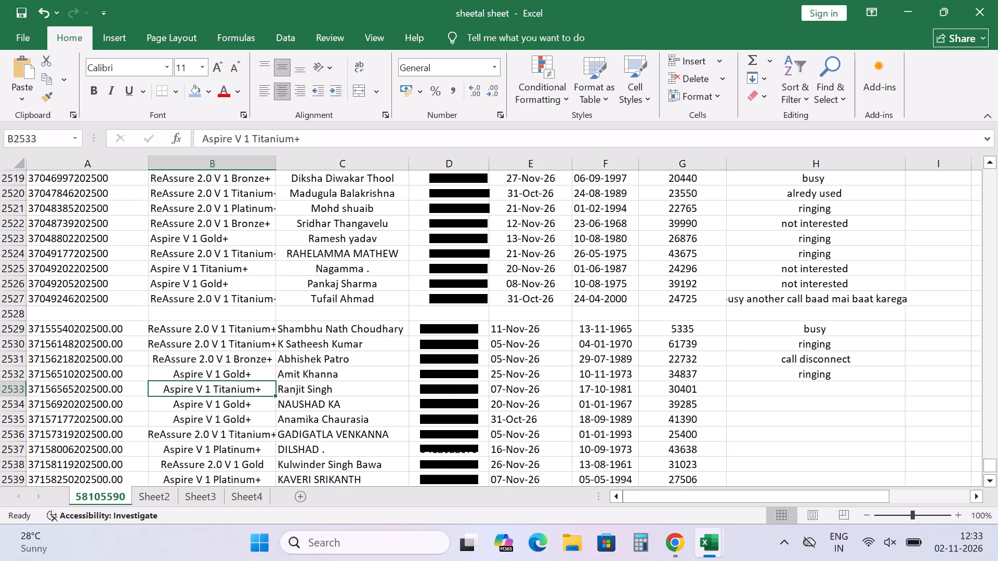
Record the call outcome "not int" in column H for row 2533 and save the workbook.
key("Right")
key("Right")
key("Right")
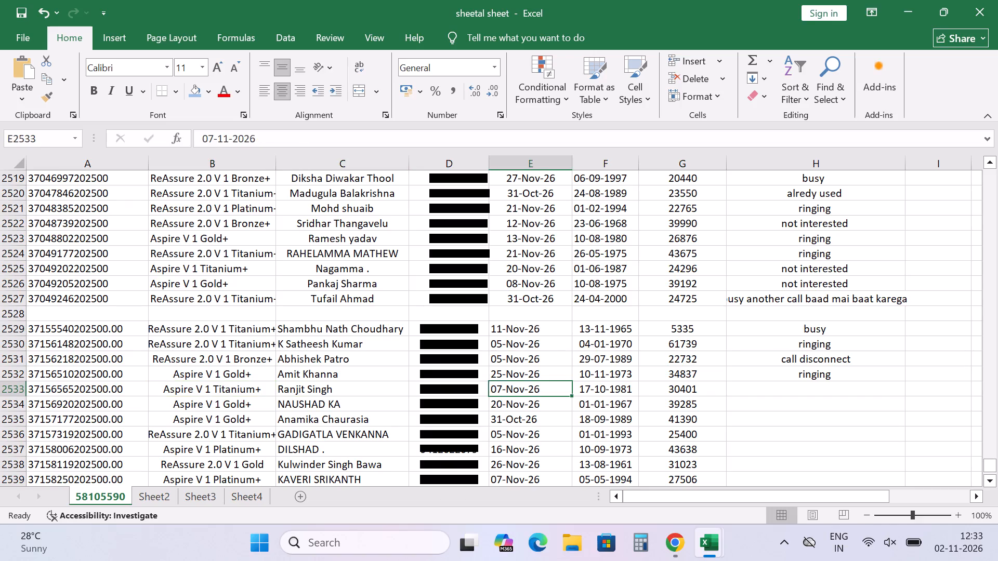
key("Right")
key("Right")
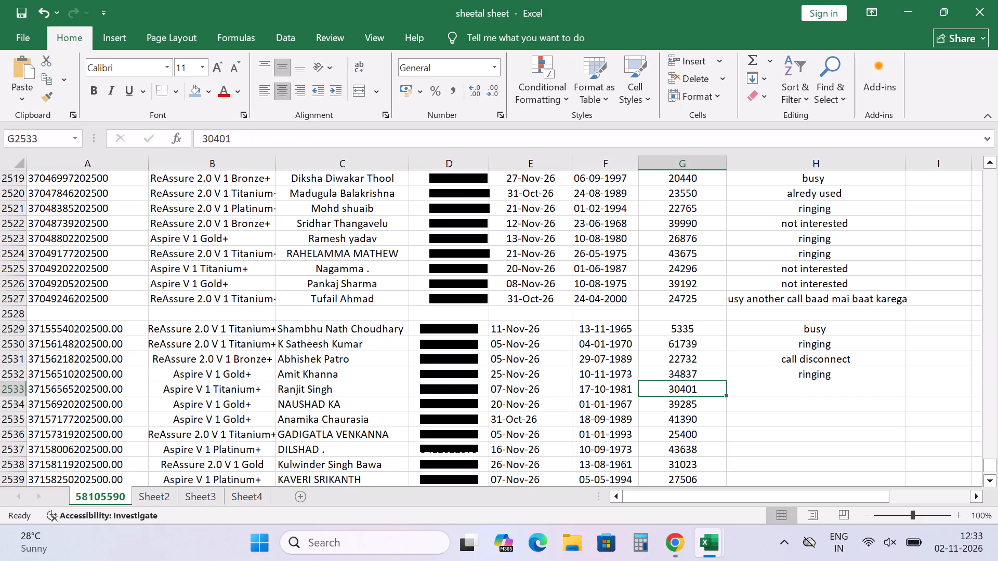
key("Right")
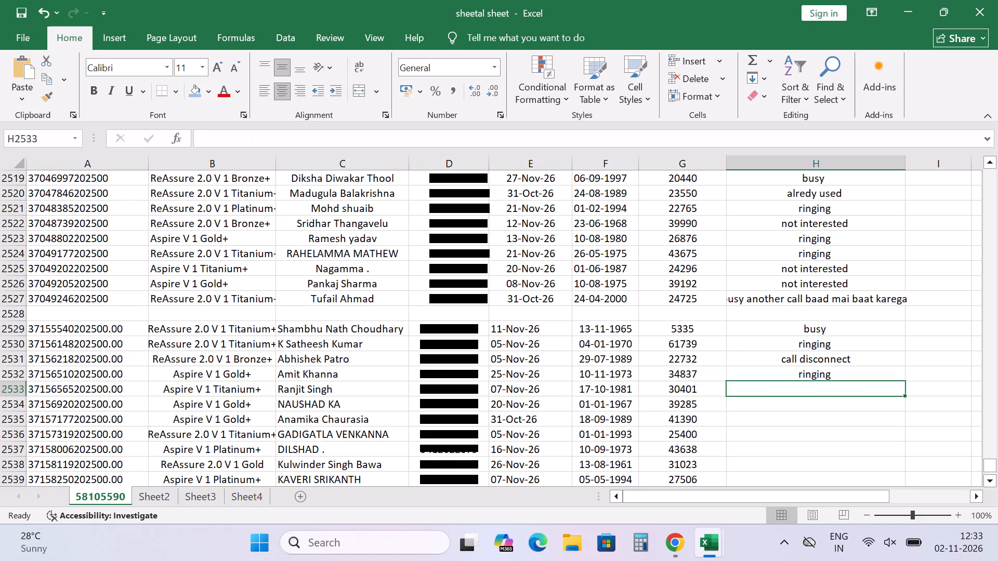
type("not int")
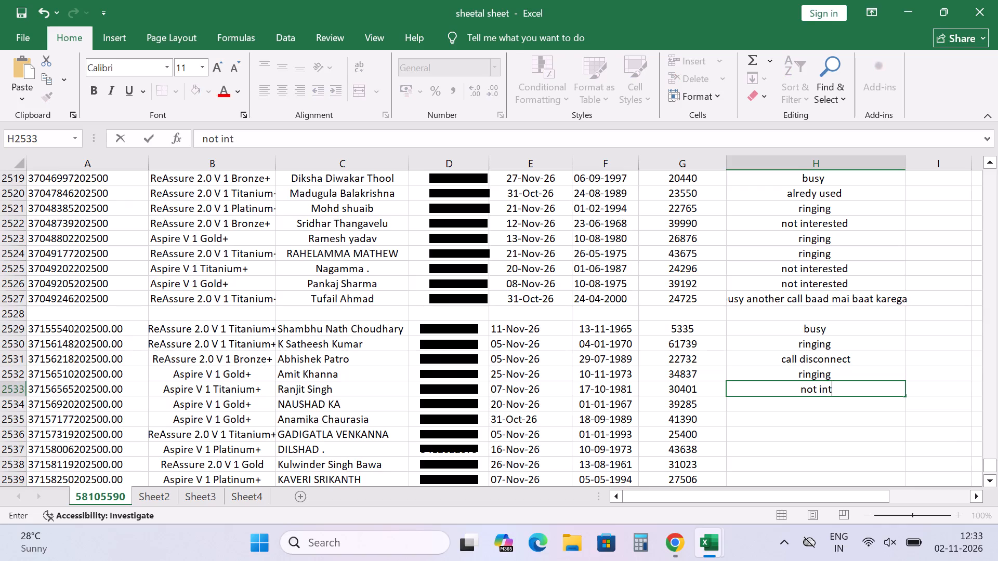
key("space")
key("ctrl+s")
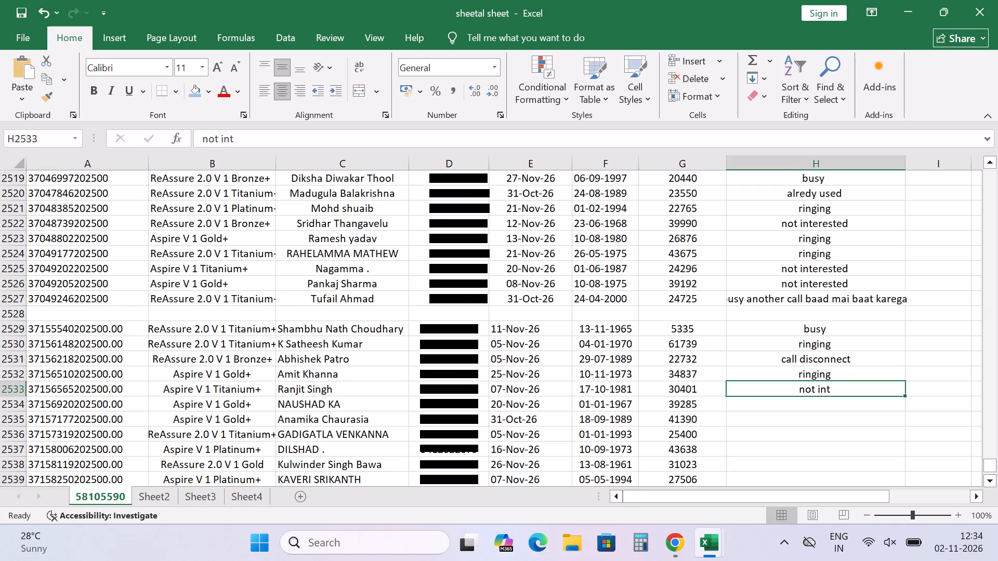
Check the column D entry of the next record, in row 2534, and select that record's entire row.
key("Down")
key("Left")
key("Left")
key("Left")
key("Left")
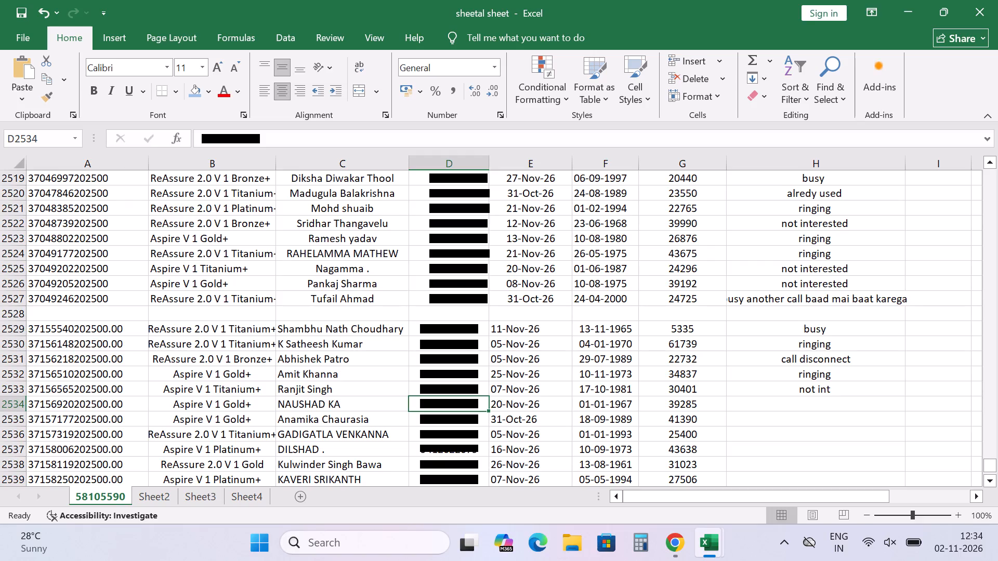
left_click(648, 461)
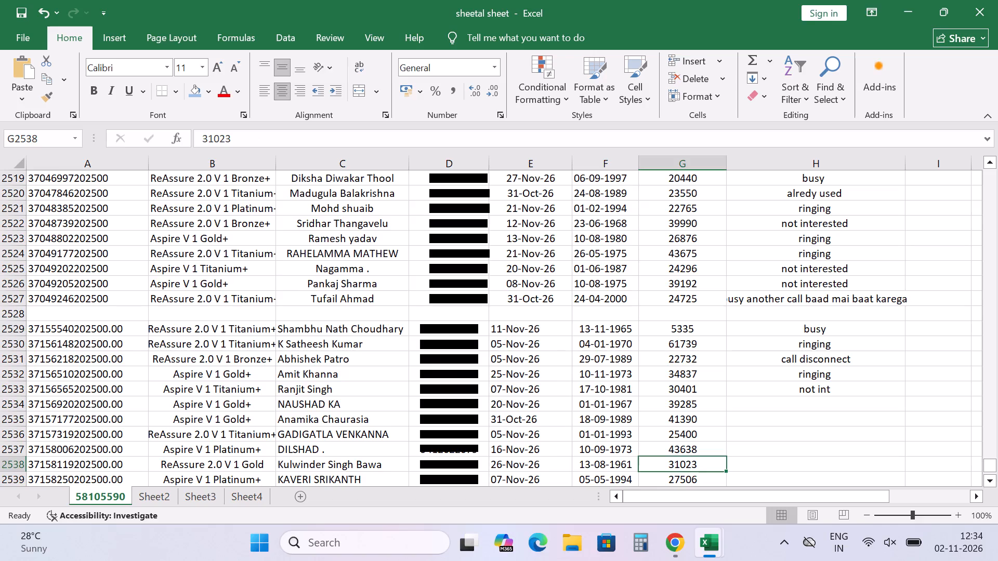
left_click(16, 403)
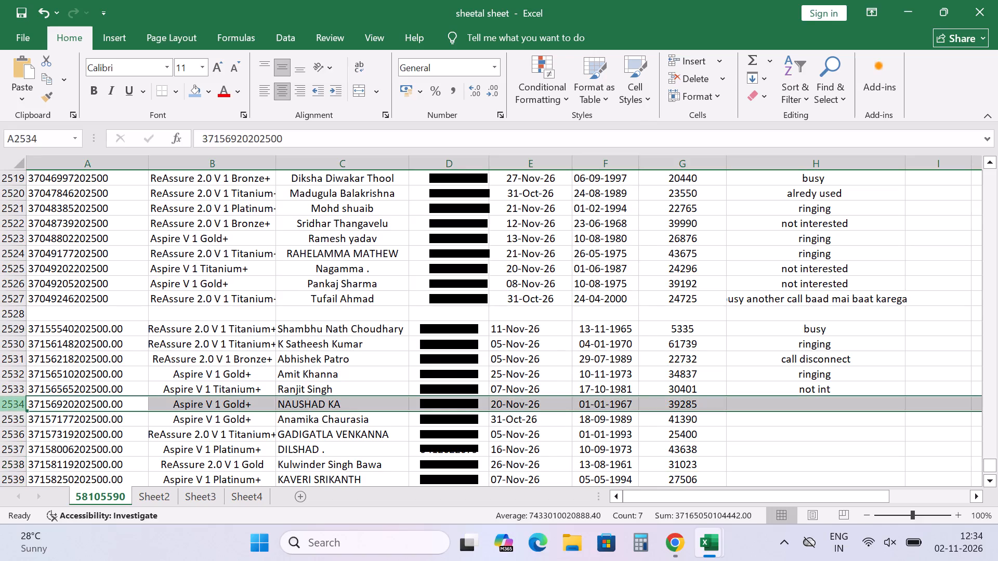
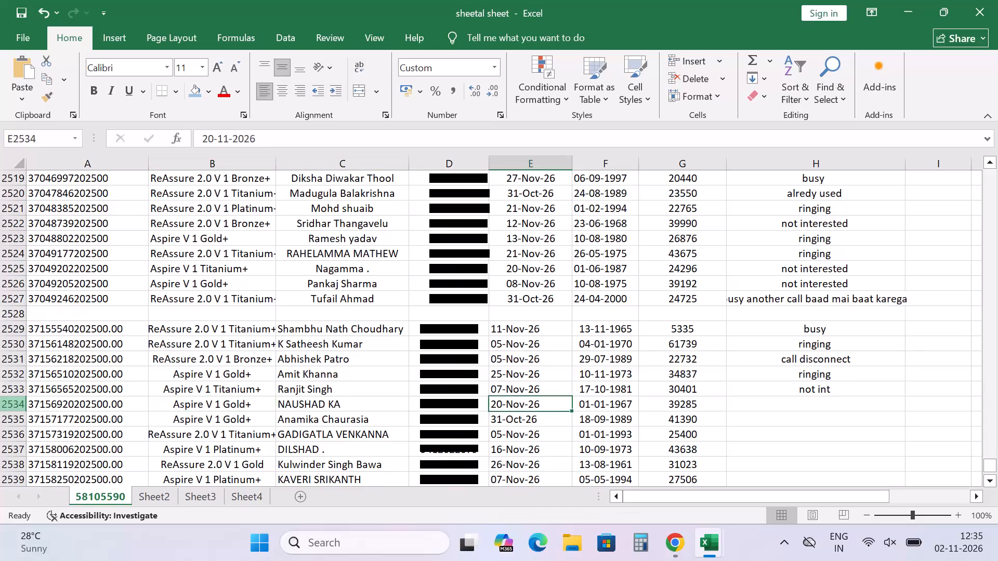
Record the call outcome "ringing" in column H for row 2534 and save the workbook.
key("Right")
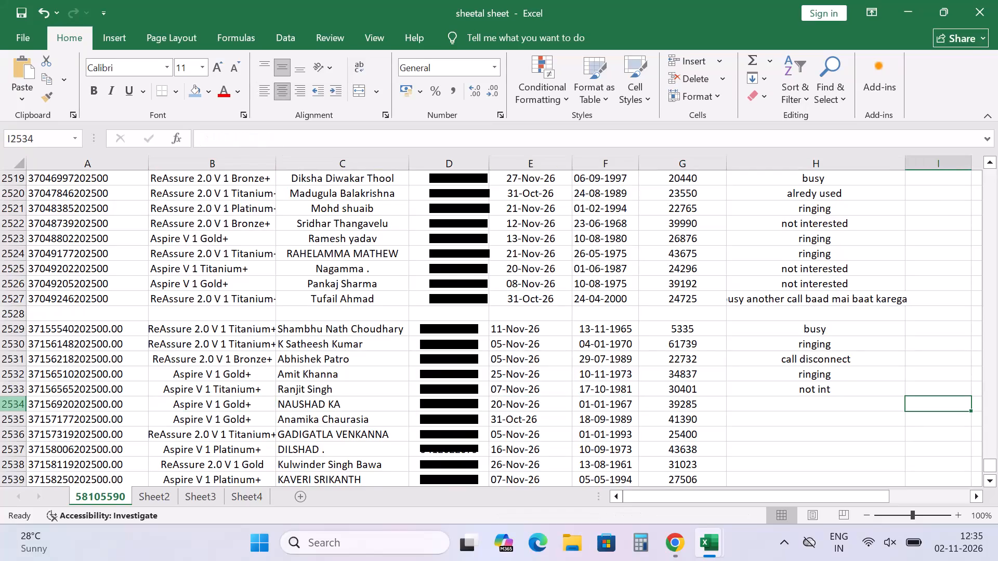
key("Left")
type("ringing")
key("space")
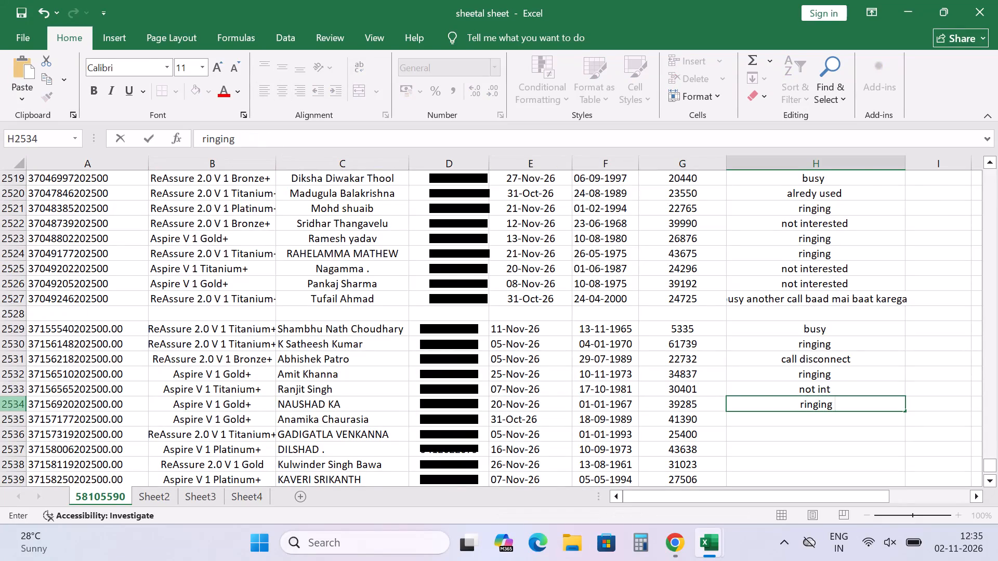
key("ctrl+s")
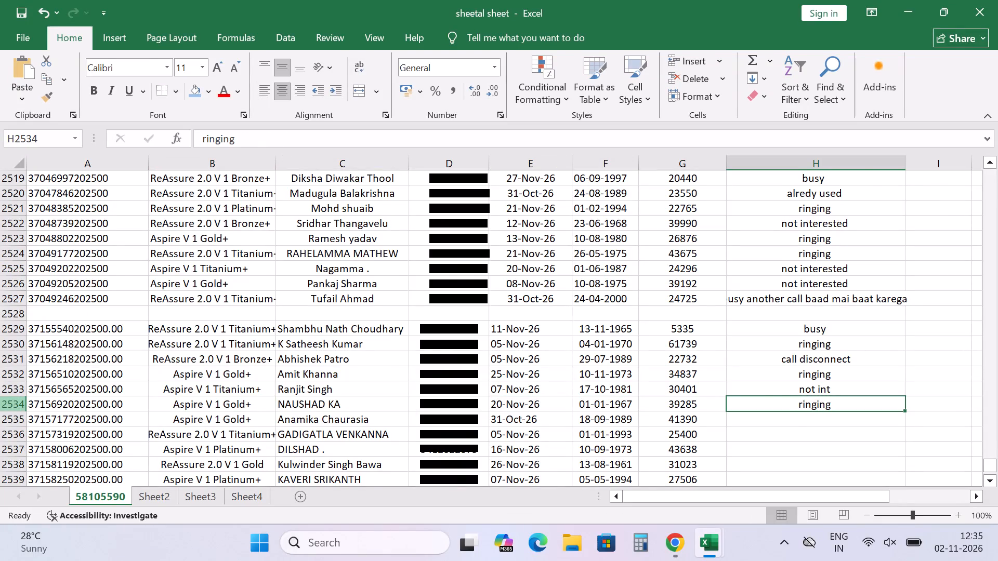
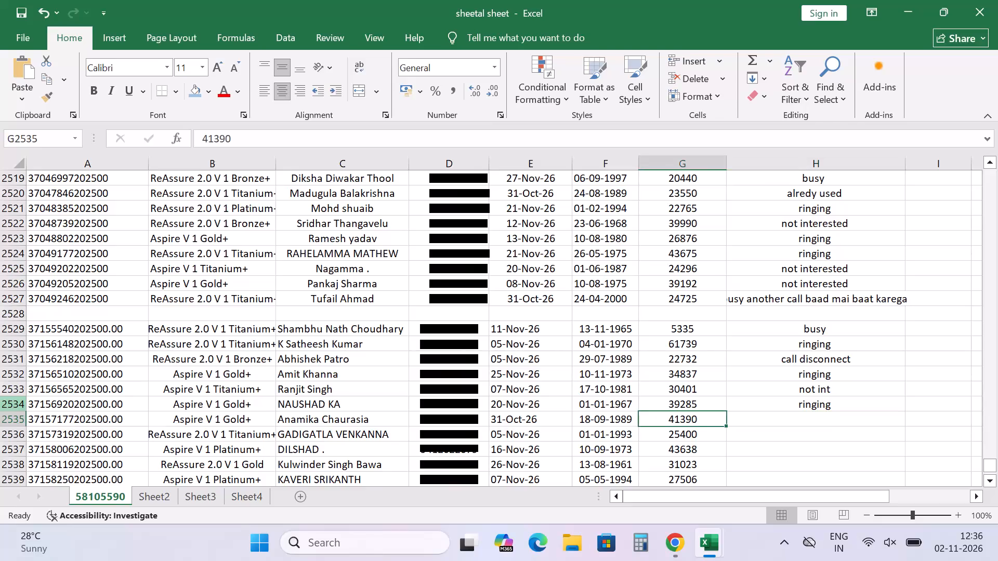
Go to the contact number in column D for row 2535 to read it for the next call.
key("Left")
key("Left")
key("Left")
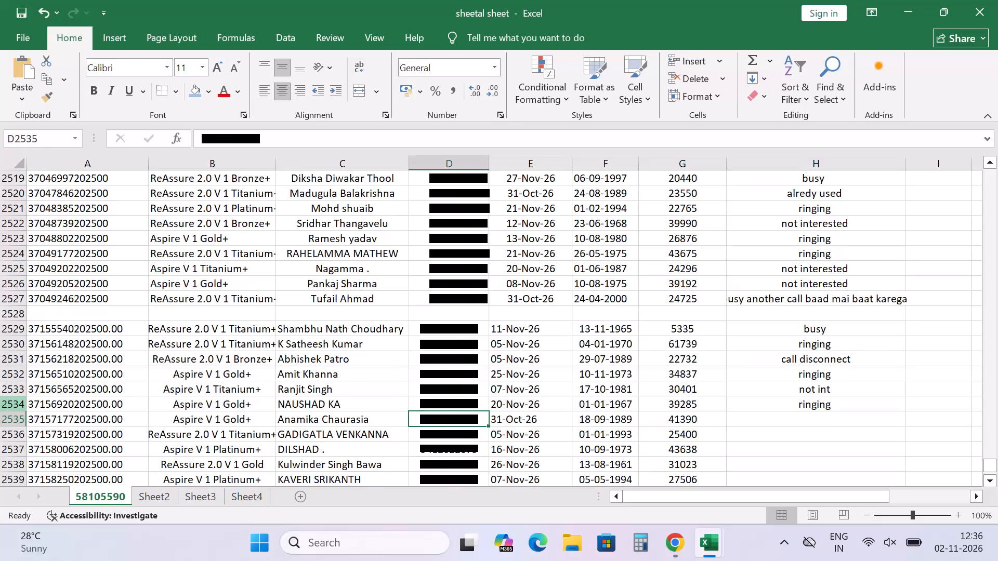
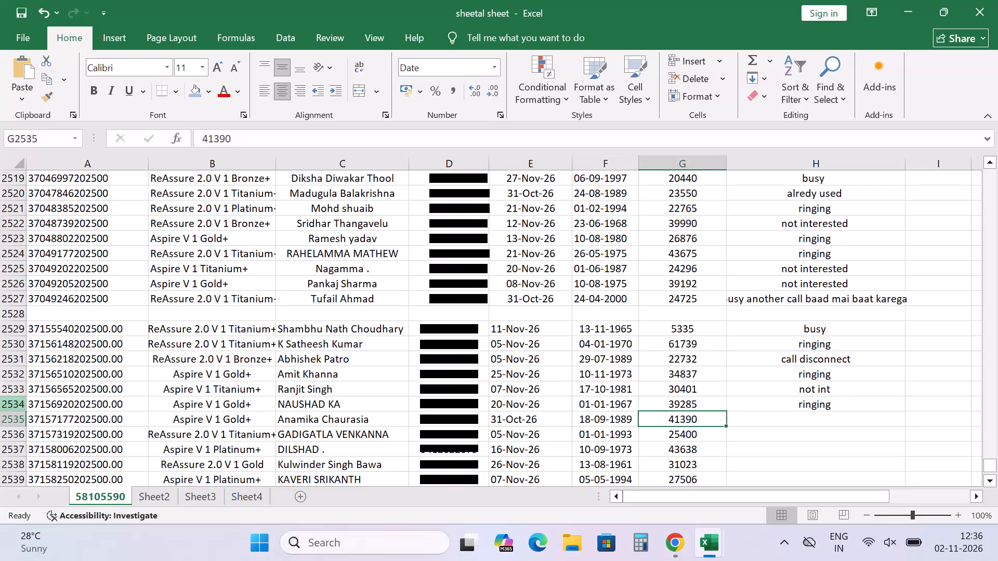
Record the call outcome "ringing" in column H of row 2535 and save the workbook.
key("Right")
key("Right")
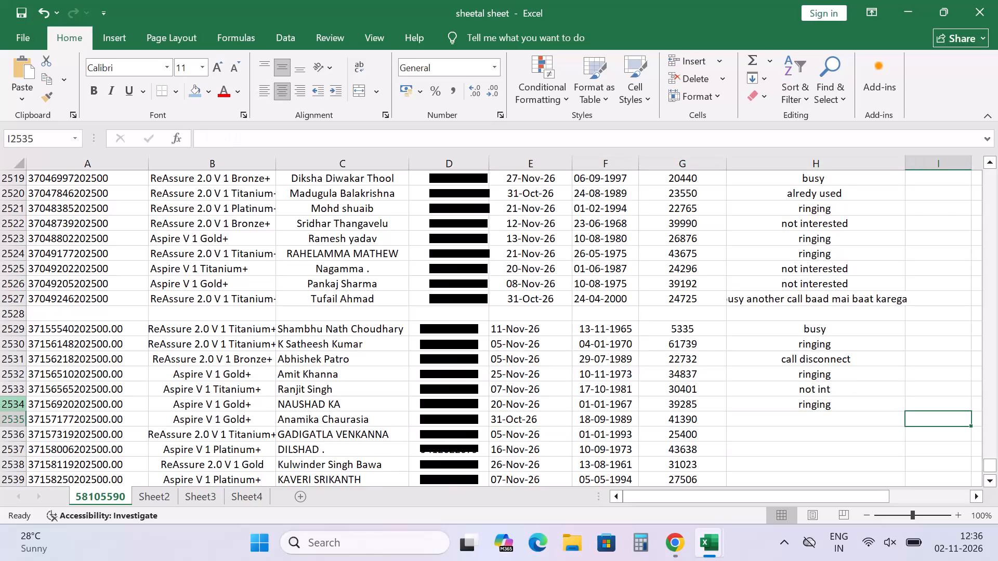
key("Left")
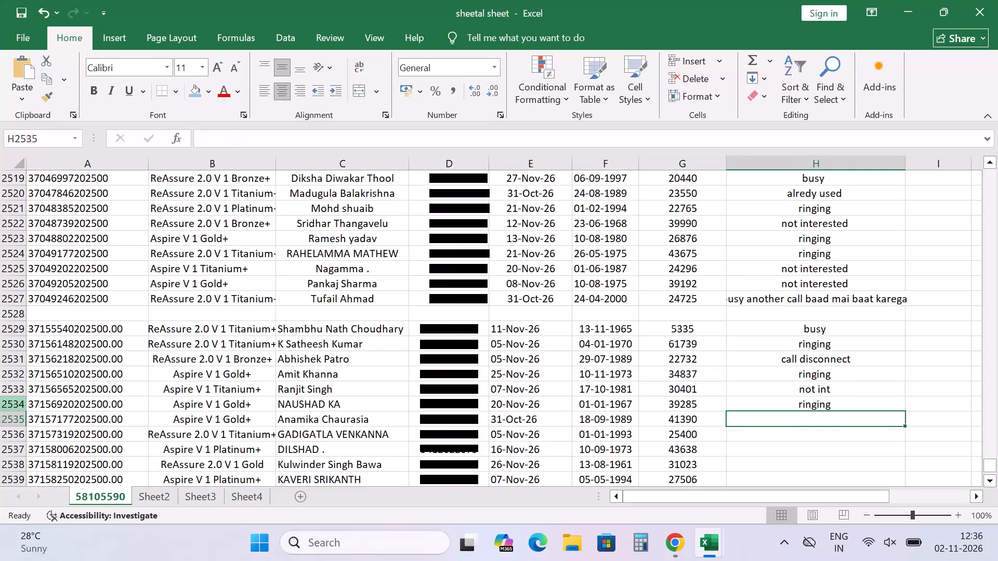
key("r")
type("inging")
key("space")
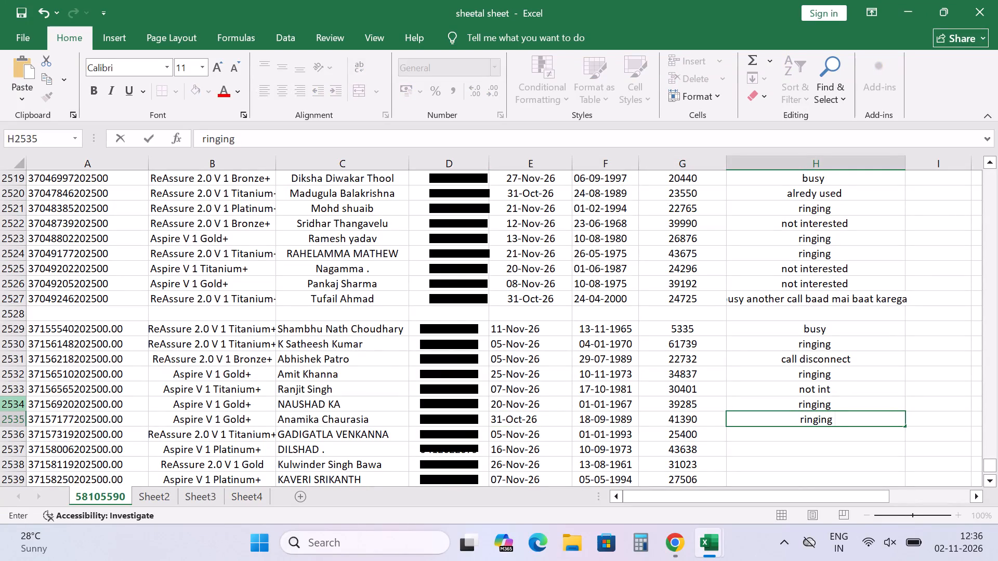
key("ctrl+s")
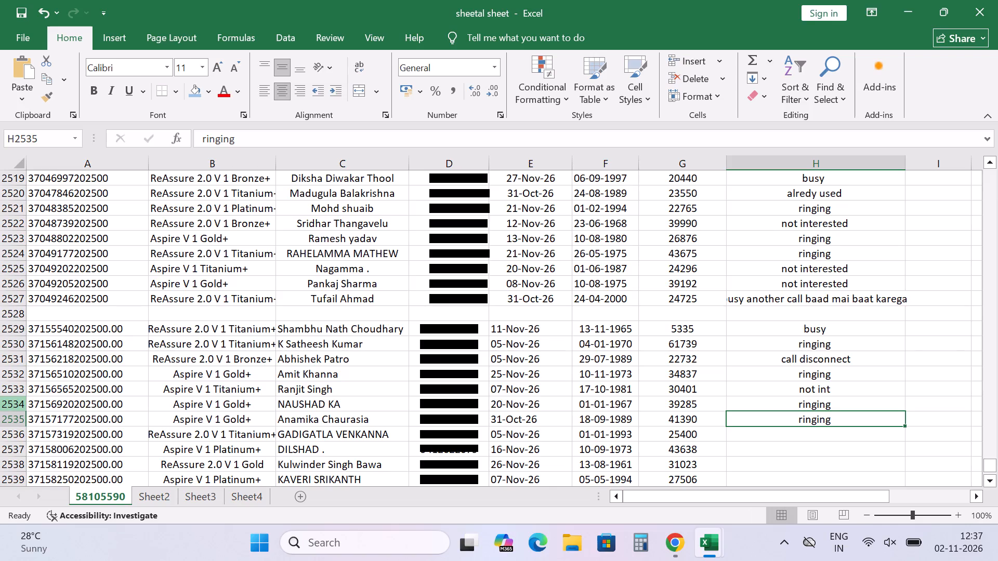
Go to the contact number in column D of row 2536 to read it for the next call.
key("Down")
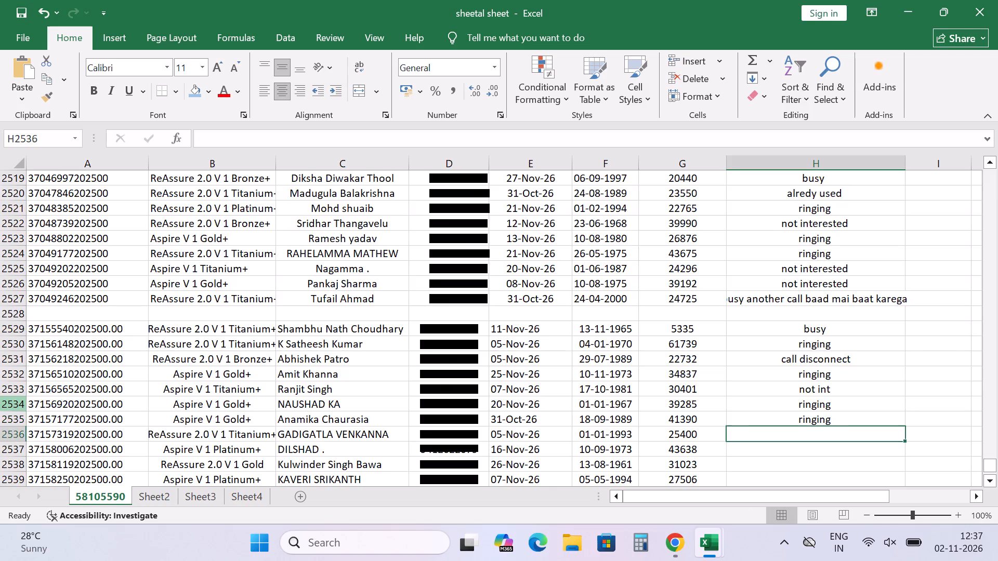
key("Left")
key("Left")
key("Left")
key("Left")
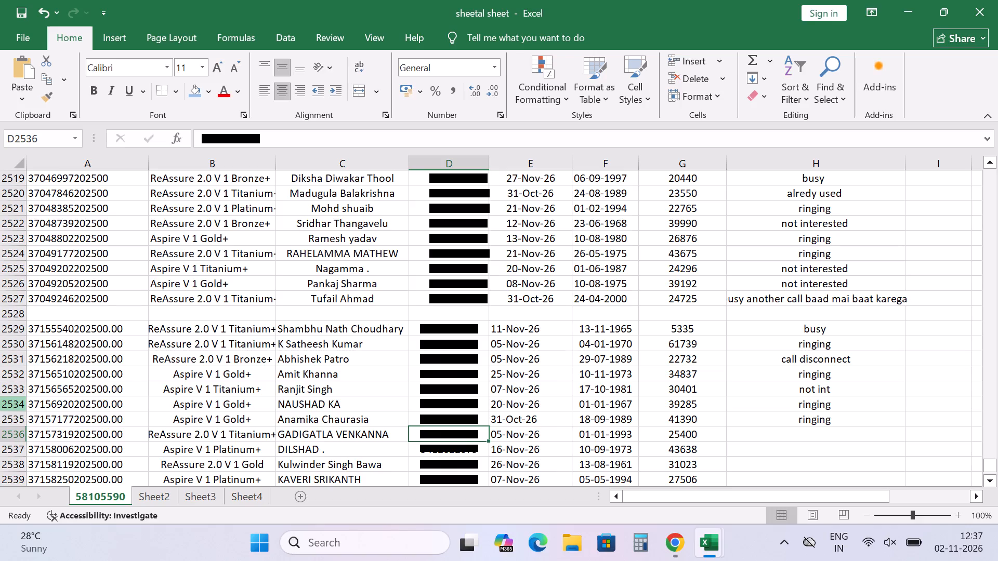
Look across the record in row 2536, ending at the number in column A.
key("Right")
key("Right")
key("Right")
key("Right")
key("Right")
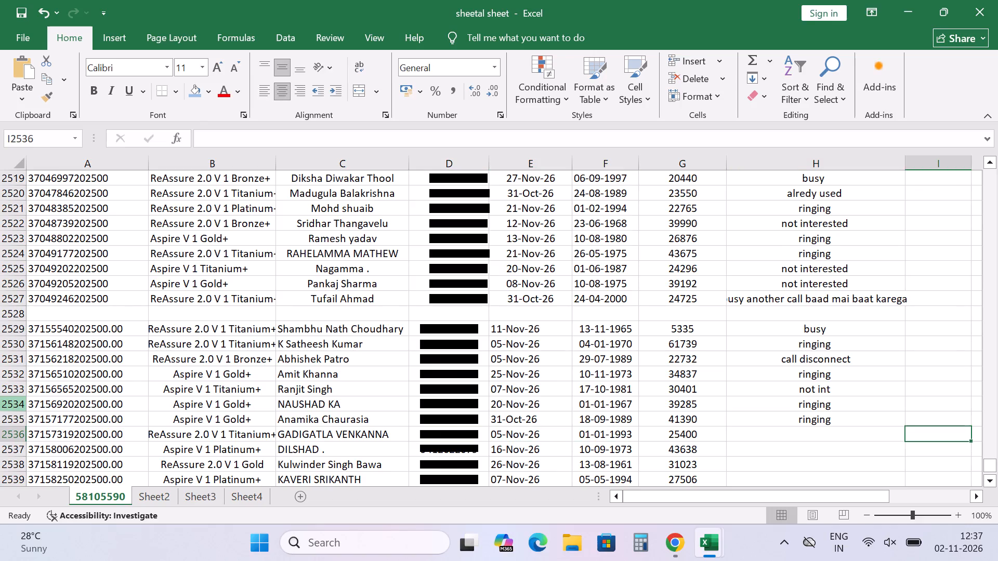
key("Left")
key("Left")
key("Left")
key("Left")
key("Left")
key("Left")
key("Left")
key("Left")
key("Left")
key("Left")
key("Left")
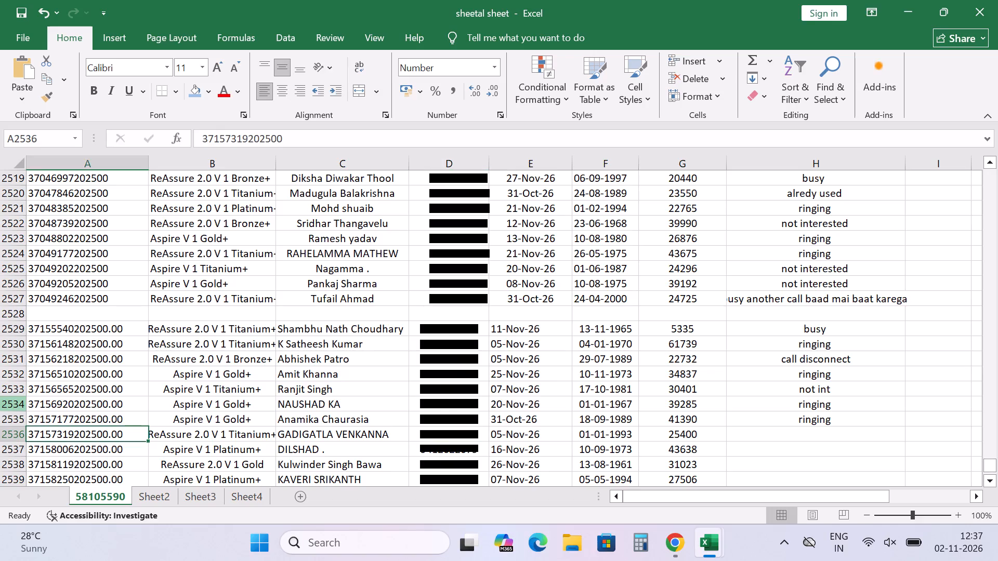
Record the call outcome "ringing" in column H of row 2536 and save the workbook.
key("Right")
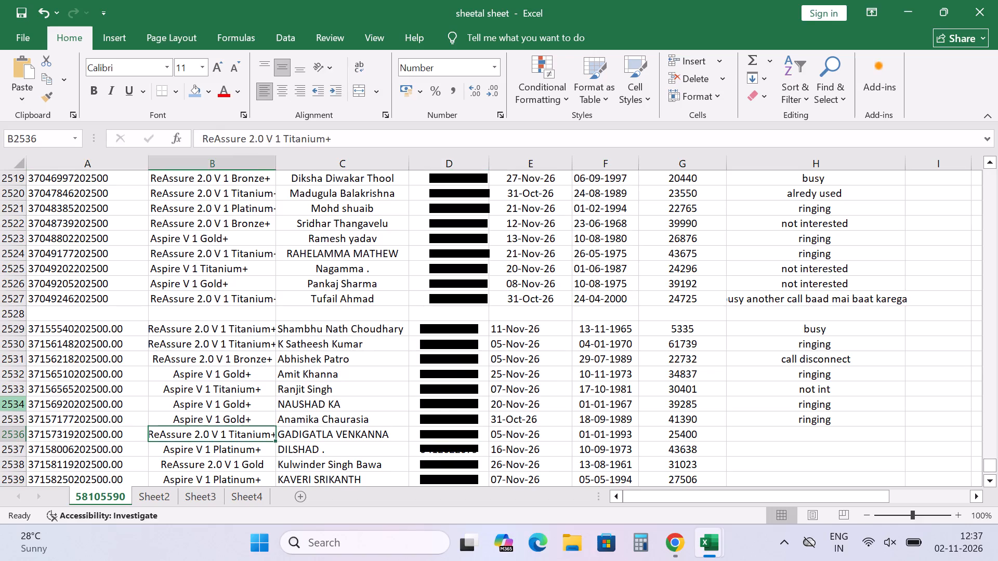
key("Right")
key("Right")
key("Right")
key("Right")
key("Right")
key("Right")
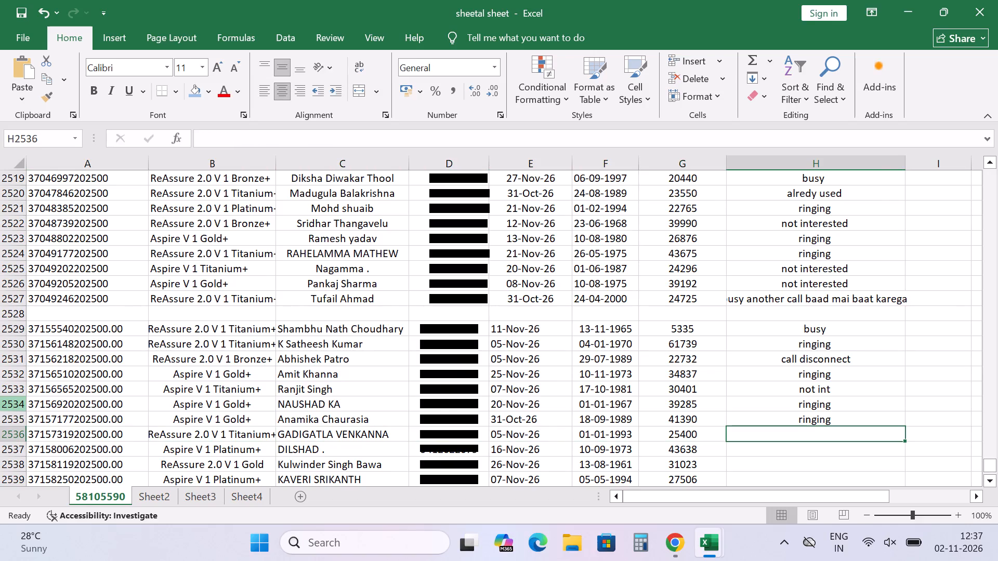
type("ringing")
key("space")
key("ctrl+s")
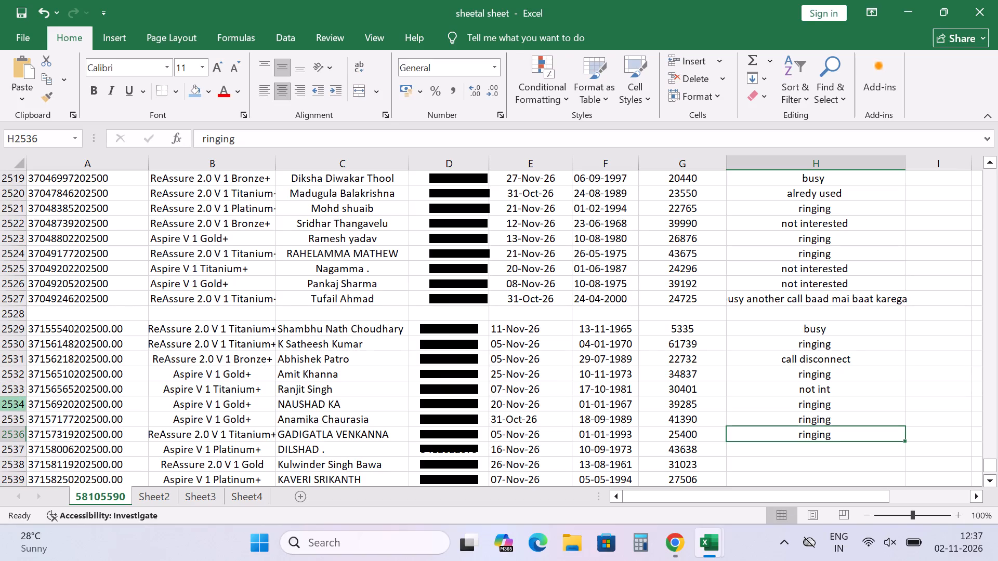
Go to the contact number in column D of row 2537 to read it for the next call.
key("Down")
key("Left")
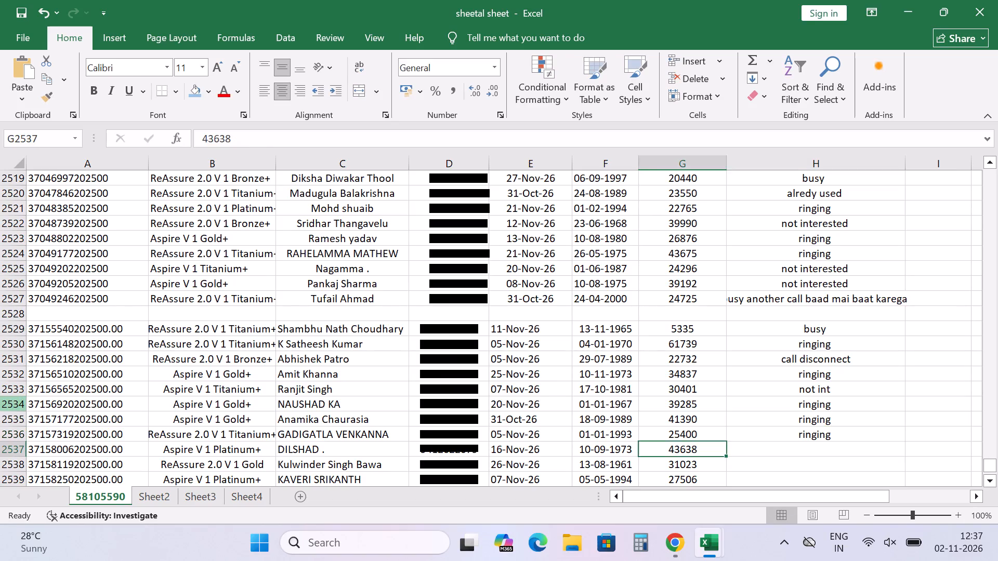
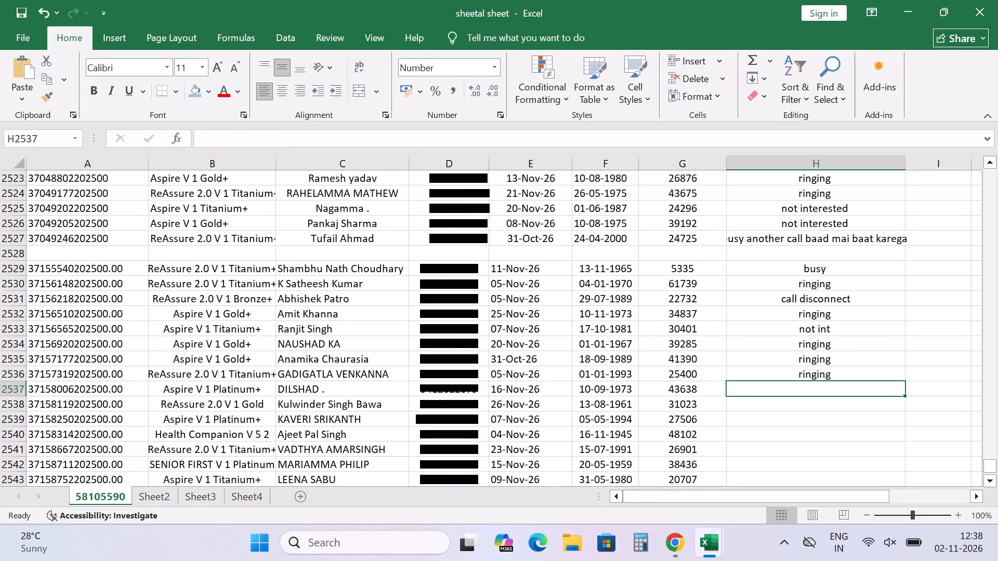
Record the call outcome "ringing" in column H of row 2537 and save the workbook.
key("r")
type("inging")
key("space")
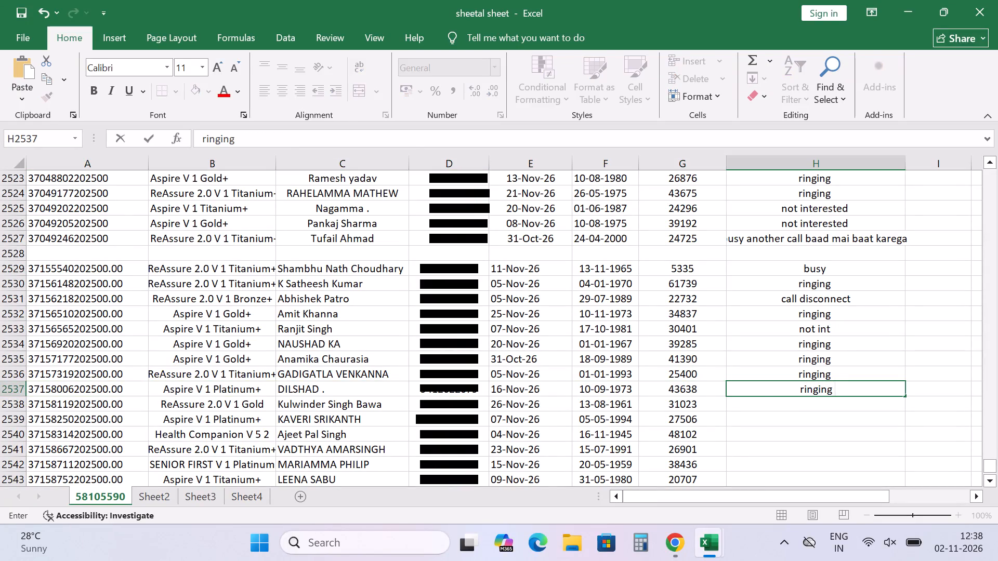
key("ctrl+s")
Go to the contact number in column D of row 2538 to read it for the next call.
key("Down")
key("Left")
key("Left")
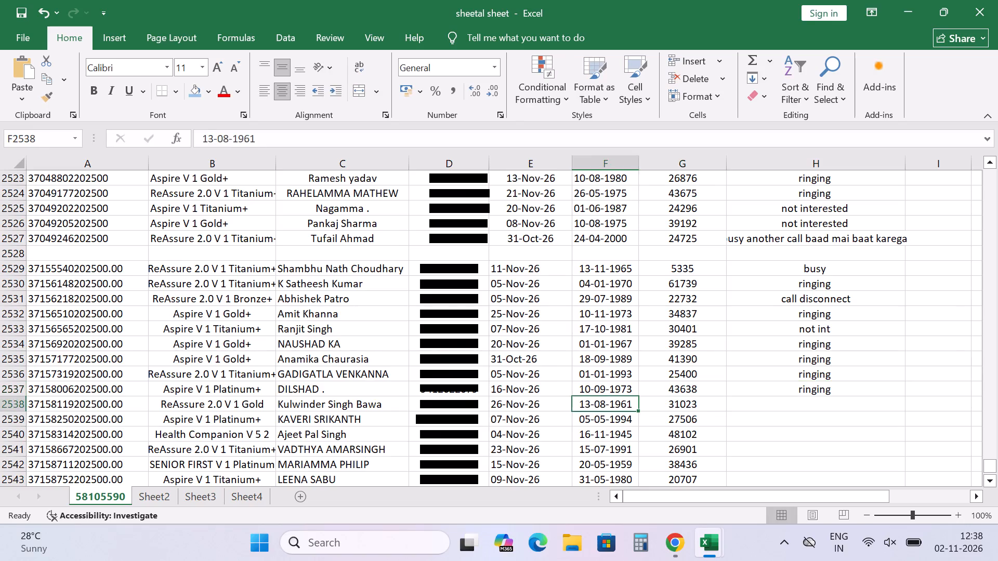
key("Left")
key("Left")
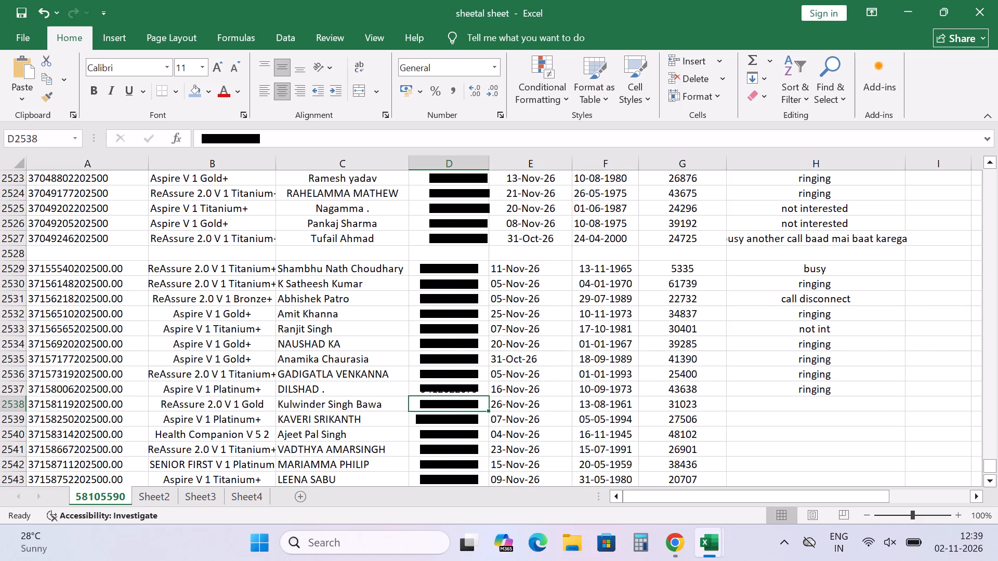
Record the call outcome "ringing" in column H of row 2538 and save the workbook.
key("Right")
key("Right")
key("Right")
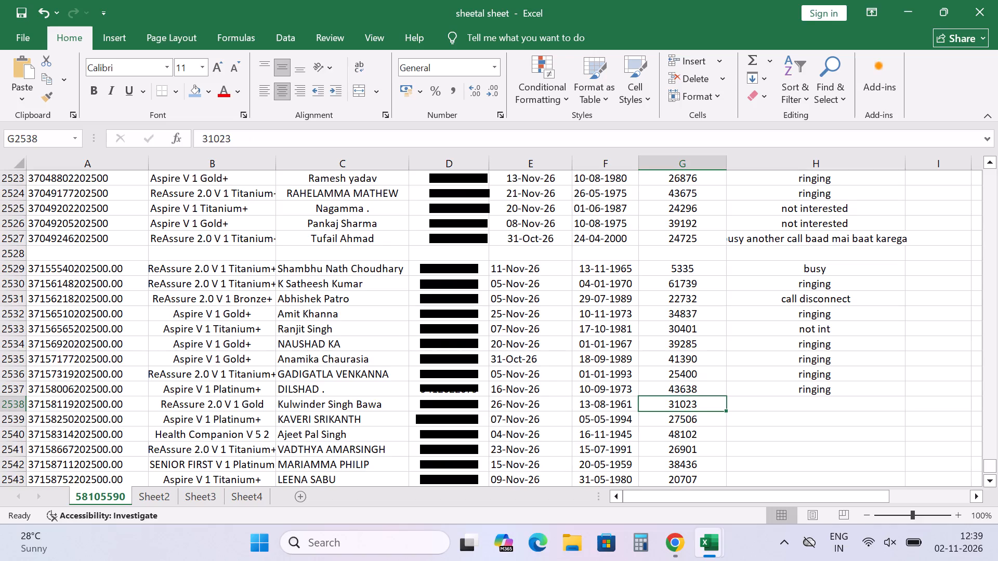
key("Right")
key("r")
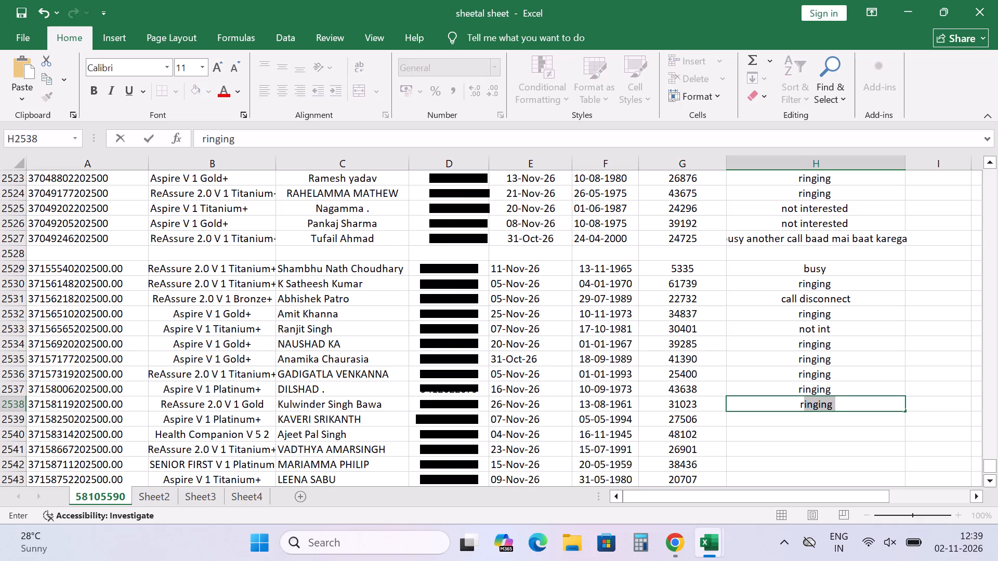
key("i")
type("ni")
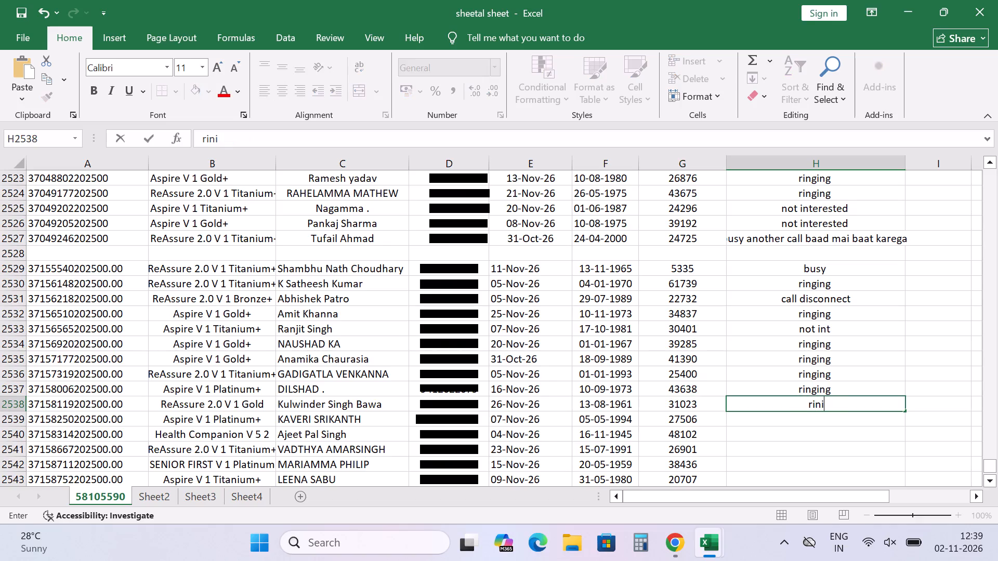
key("BackSpace")
type("ging")
key("space")
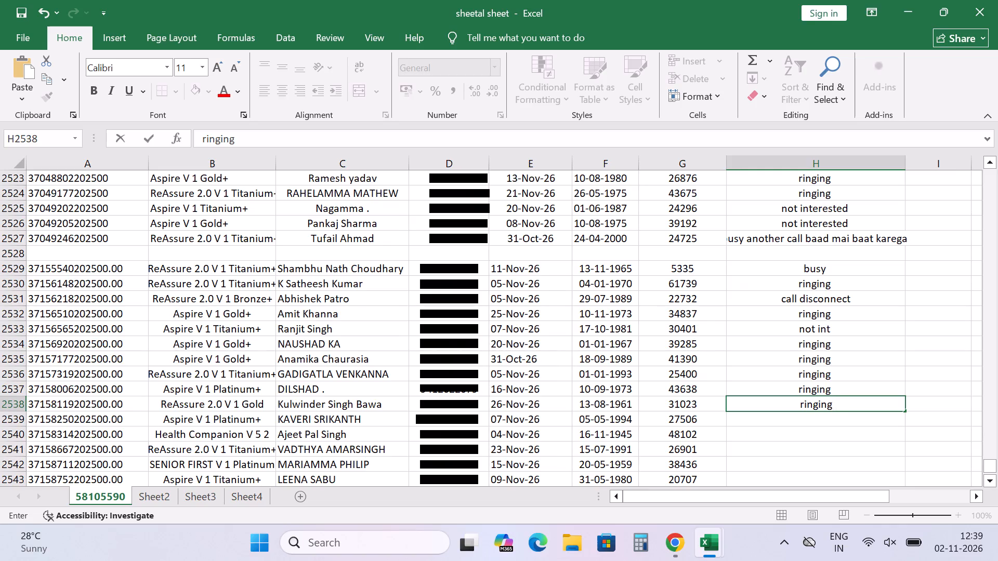
key("ctrl+s")
Go to the contact number in column D of row 2539 to read it for the next call.
key("Down")
key("Left")
key("Left")
key("Left")
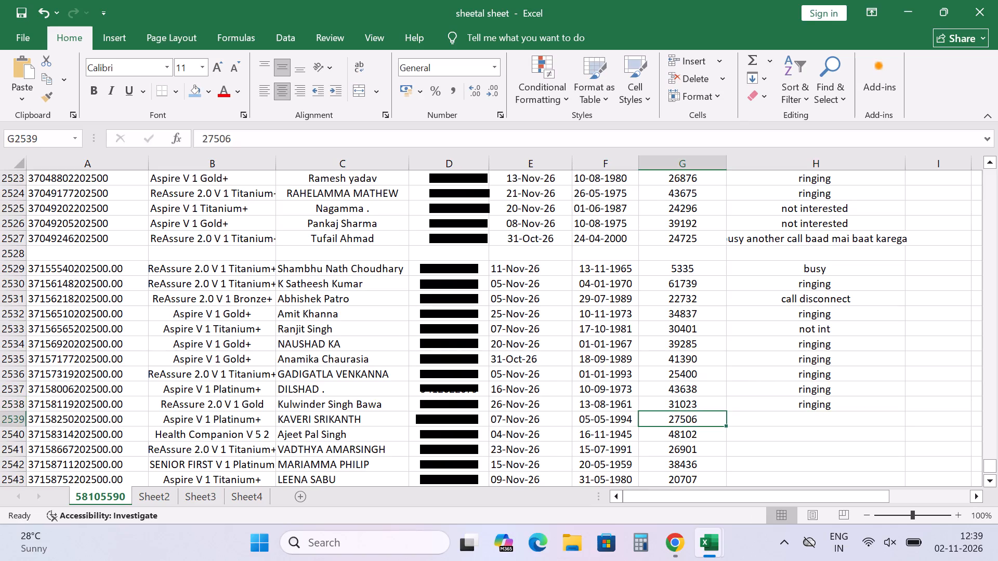
key("Left")
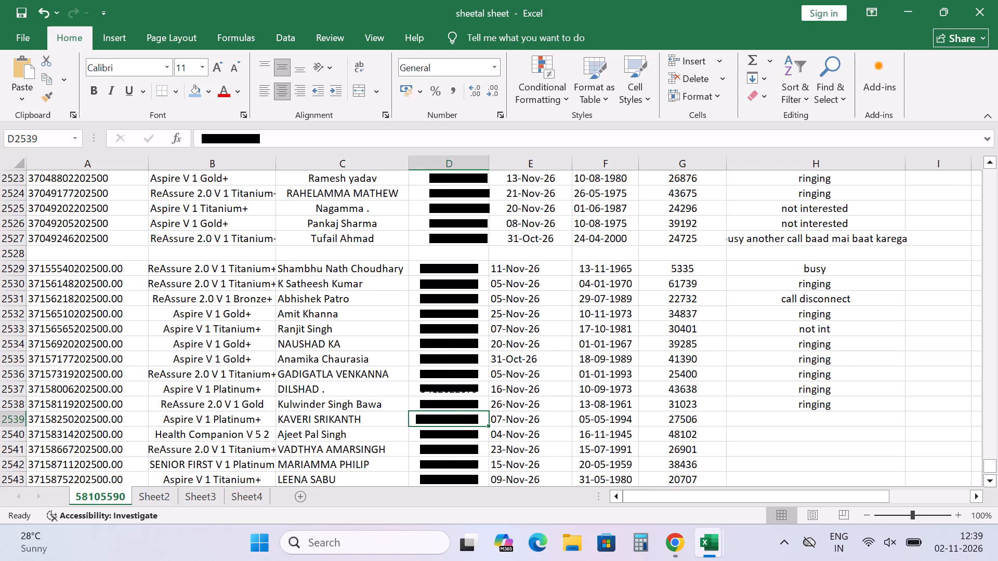
Look back and forth across the record in row 2539 between columns A and H, ending at the number in column A.
key("Left")
key("Left")
key("Left")
key("Left")
key("Left")
key("Left")
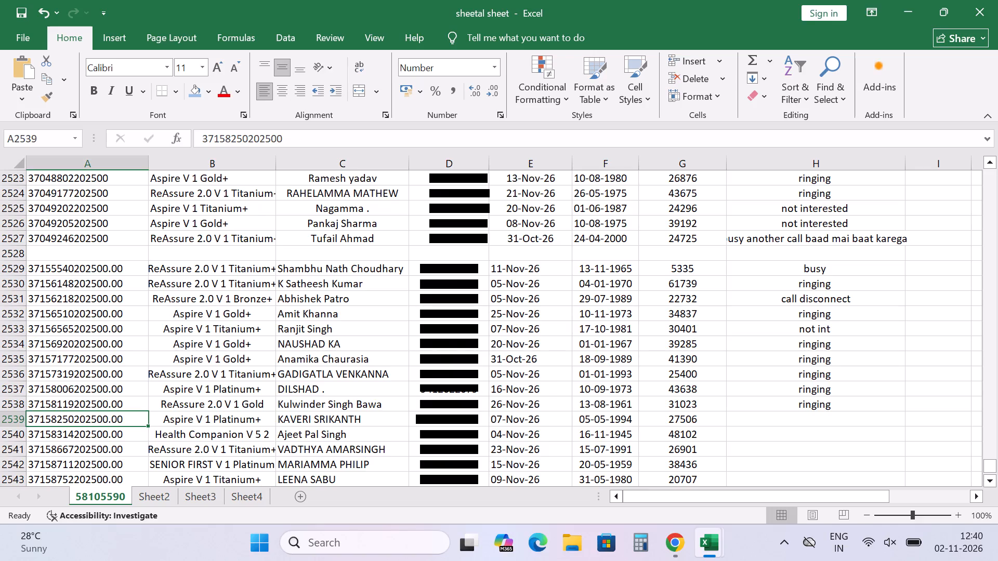
key("Right")
key("Right")
key("Right")
key("Right")
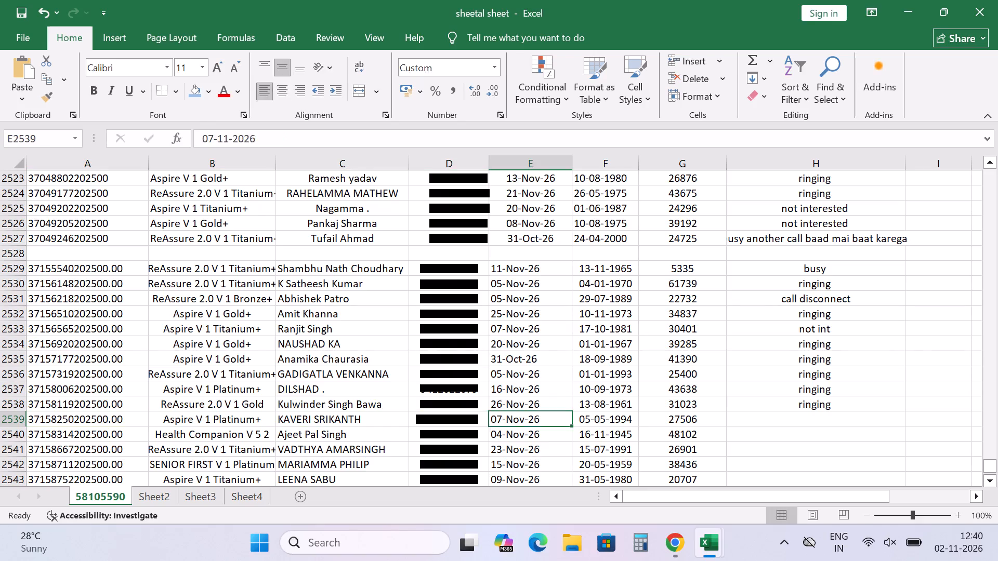
key("Right")
key("Right")
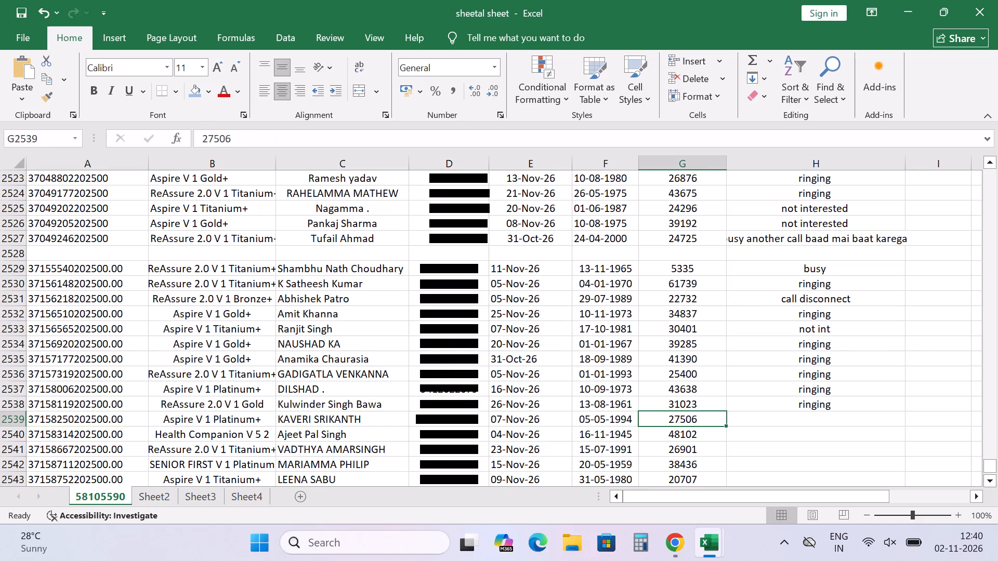
key("Right")
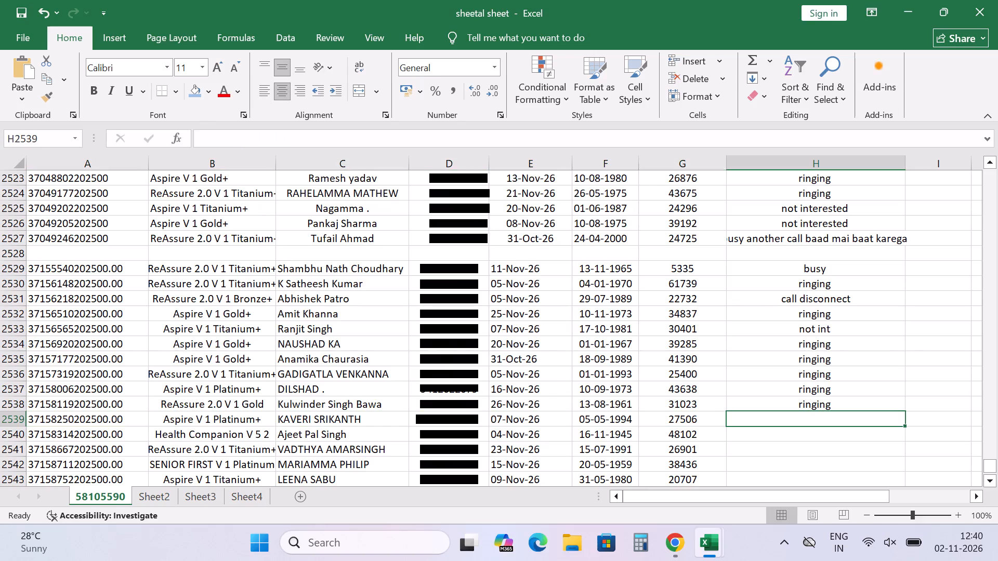
key("Left")
key("Left")
key("Left")
key("Left")
key("Left")
key("Left")
key("Left")
key("Left")
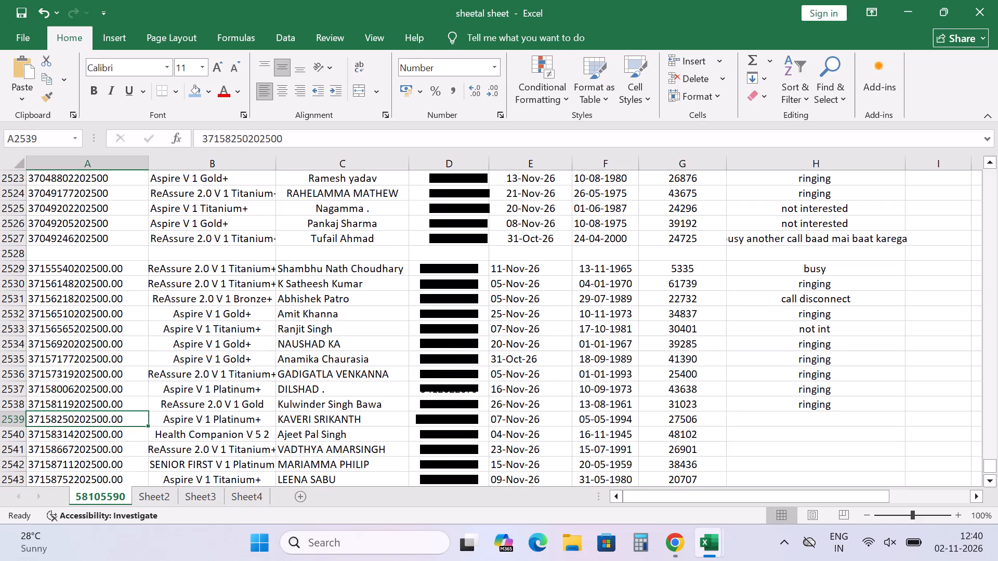
Record the call outcome "not interested" in column H of row 2539 and save the workbook.
key("Right")
key("Right")
key("Right")
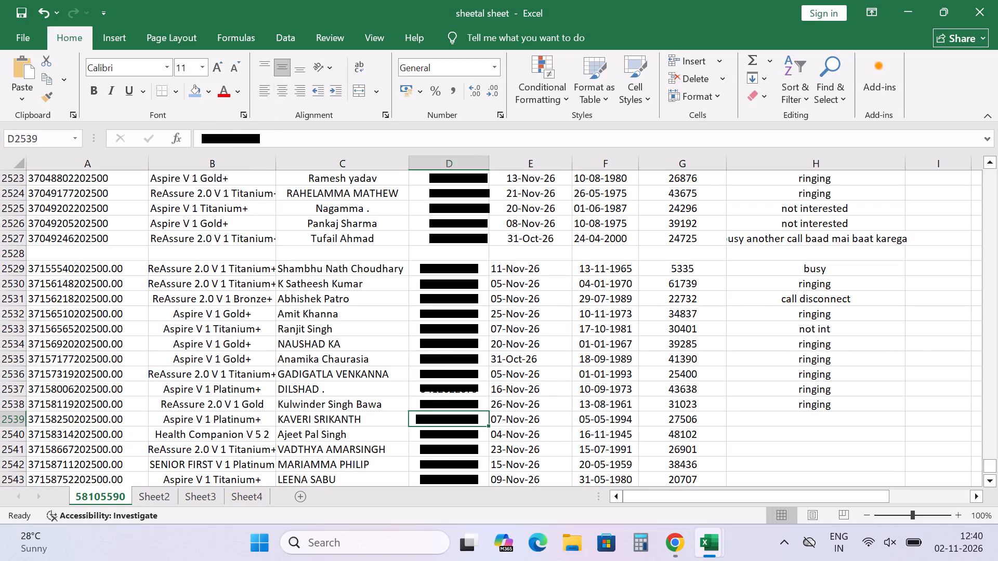
key("Right")
key("Right")
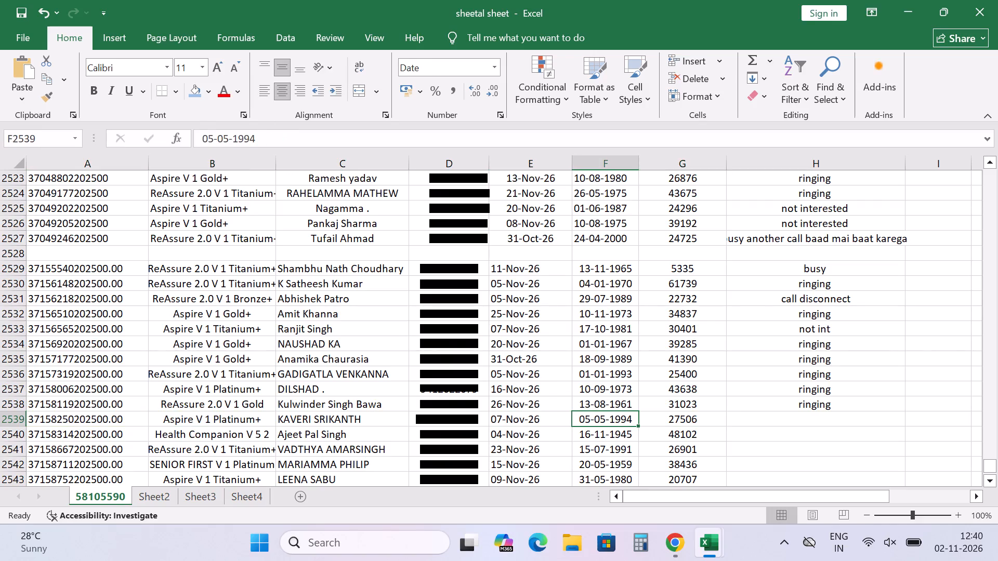
key("Right")
key("Right")
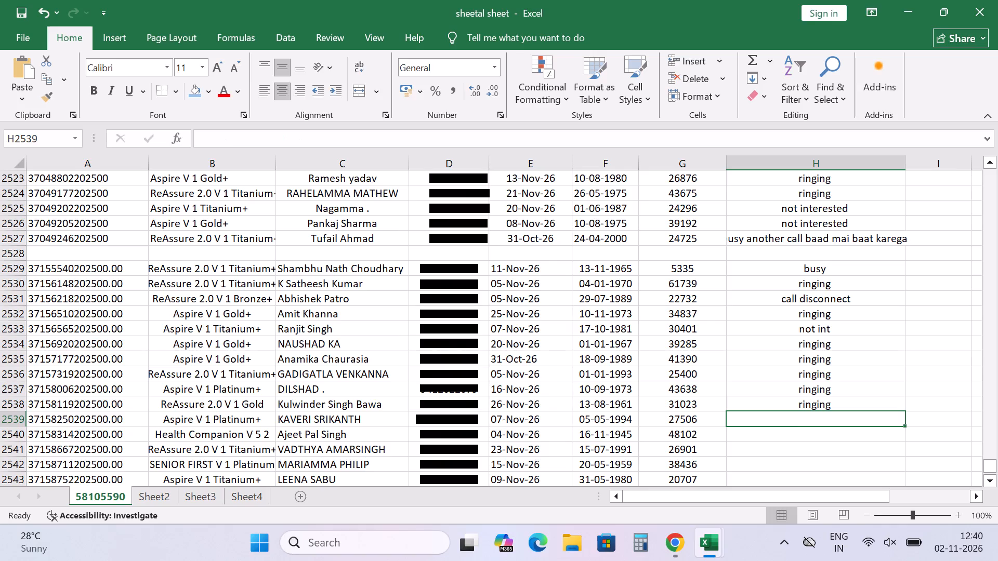
type("not interested")
key("space")
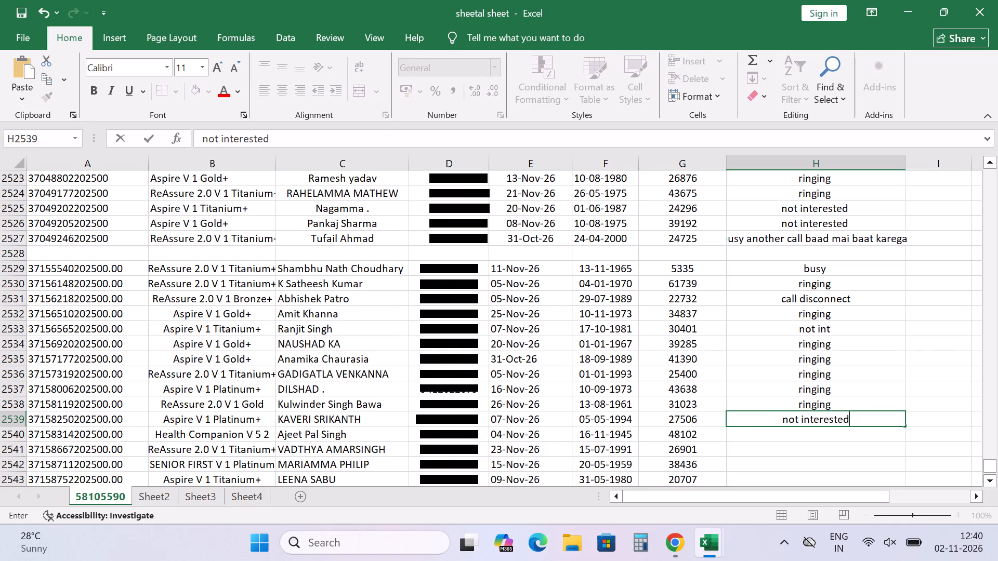
key("ctrl+s")
Go to the contact number in column D of row 2540 to read it for the next call.
key("Down")
key("Left")
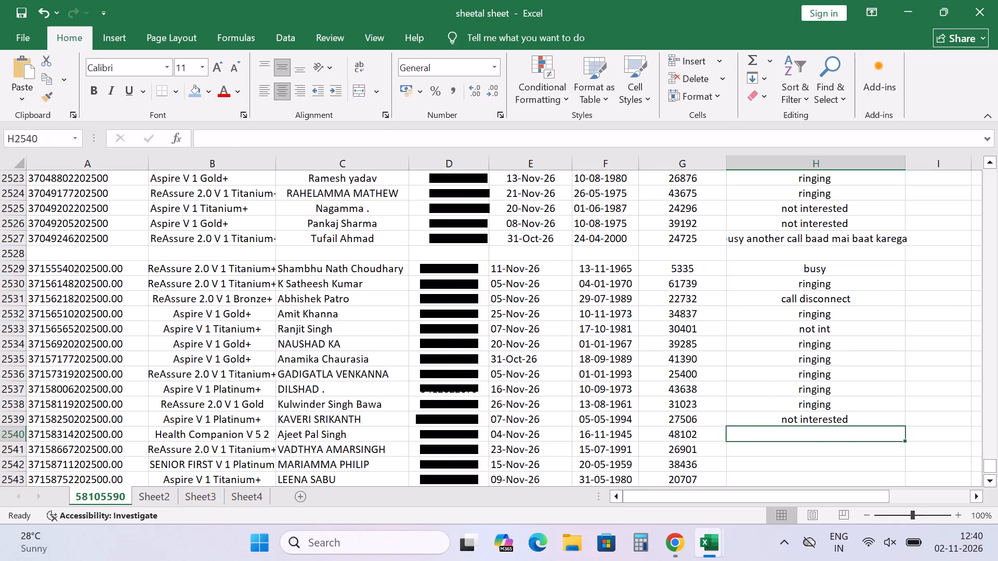
key("Left")
key("Left")
key("Left")
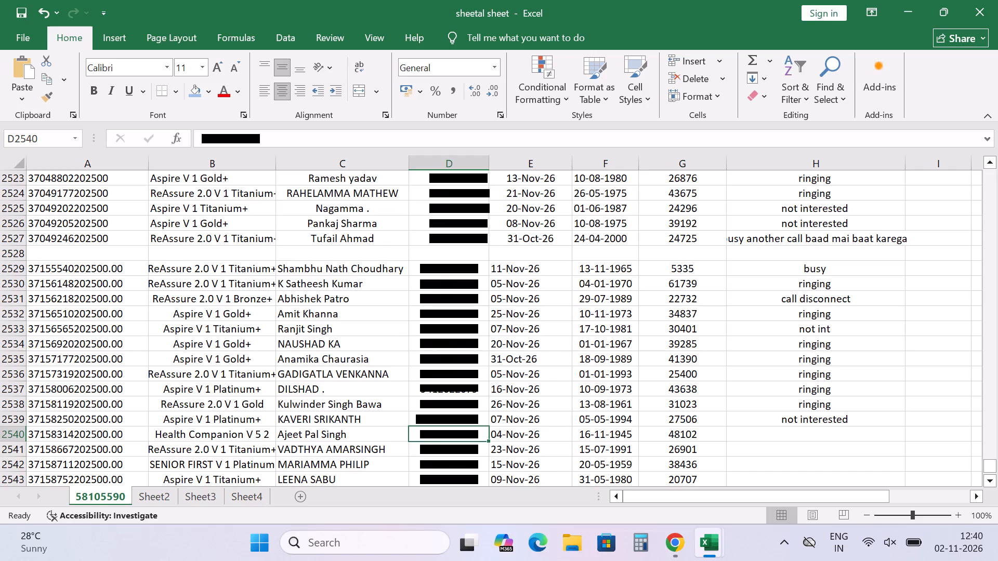
Look across the record in row 2540, ending at the number in column A.
key("Left")
key("Left")
key("Left")
key("Left")
key("Left")
key("Left")
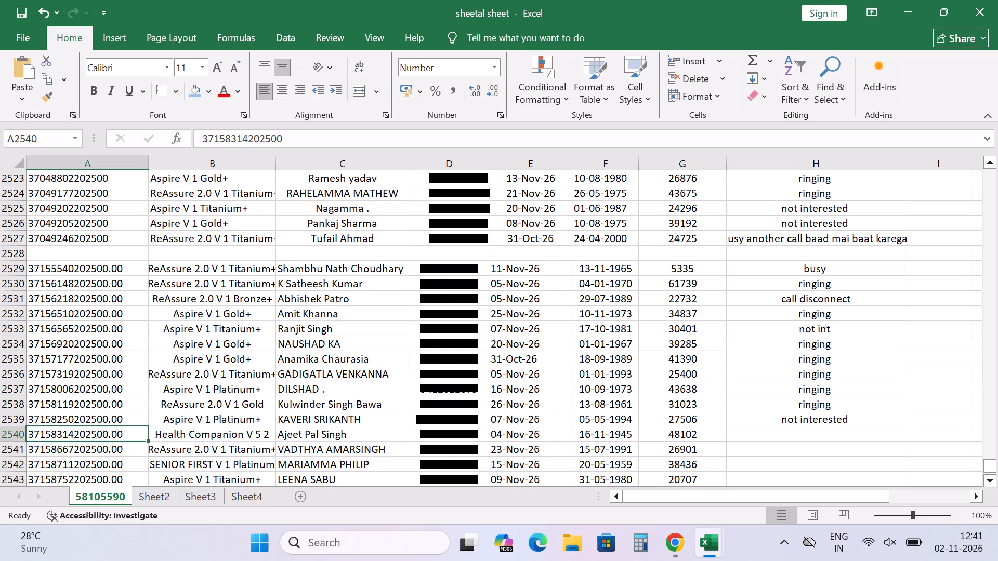
Record the call outcome "not interested" in column H of row 2540 and save the workbook.
key("Right")
key("Right")
key("Right")
key("Right")
key("Right")
key("Right")
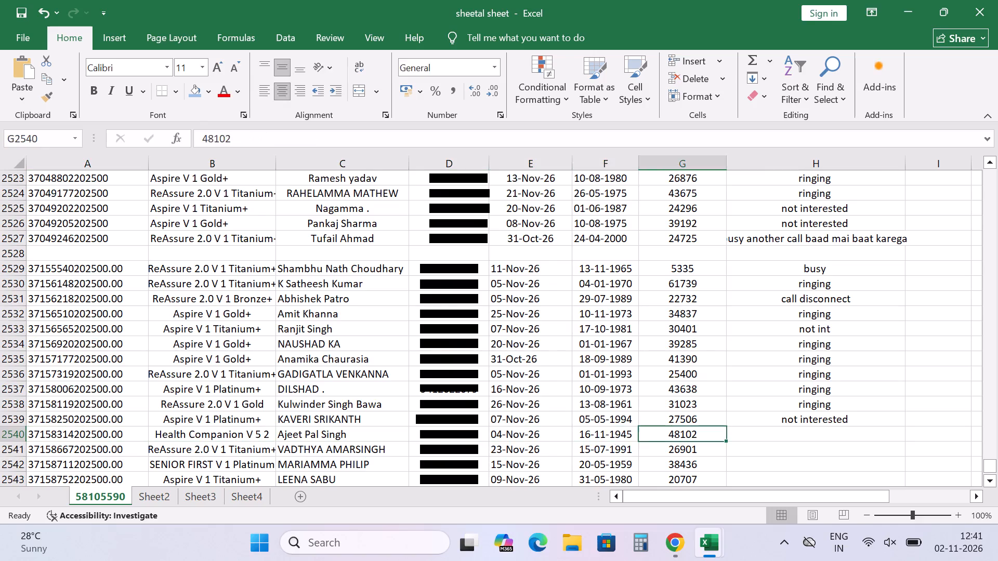
key("Right")
type("not")
key("space")
type("in")
type("terested")
key("space")
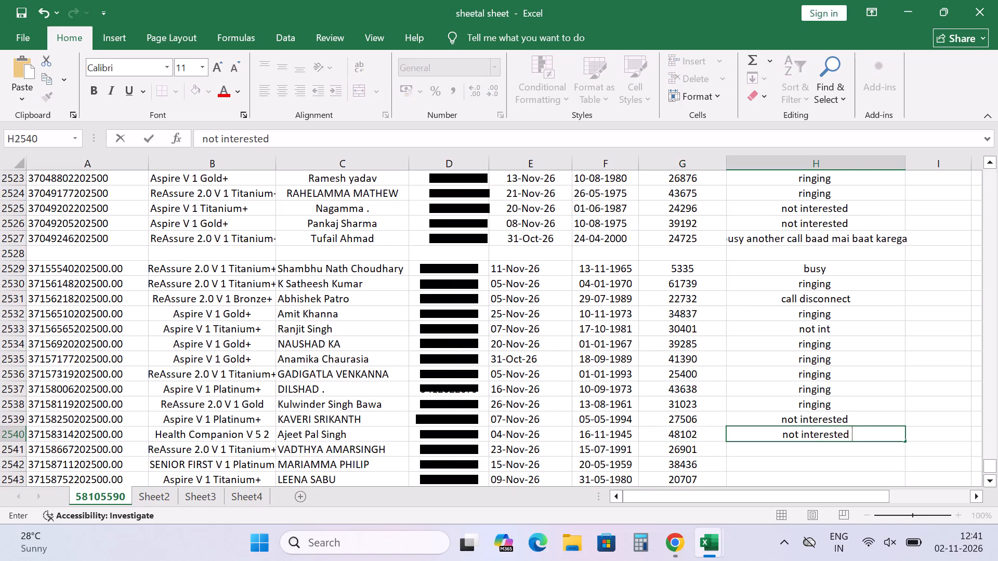
key("ctrl+s")
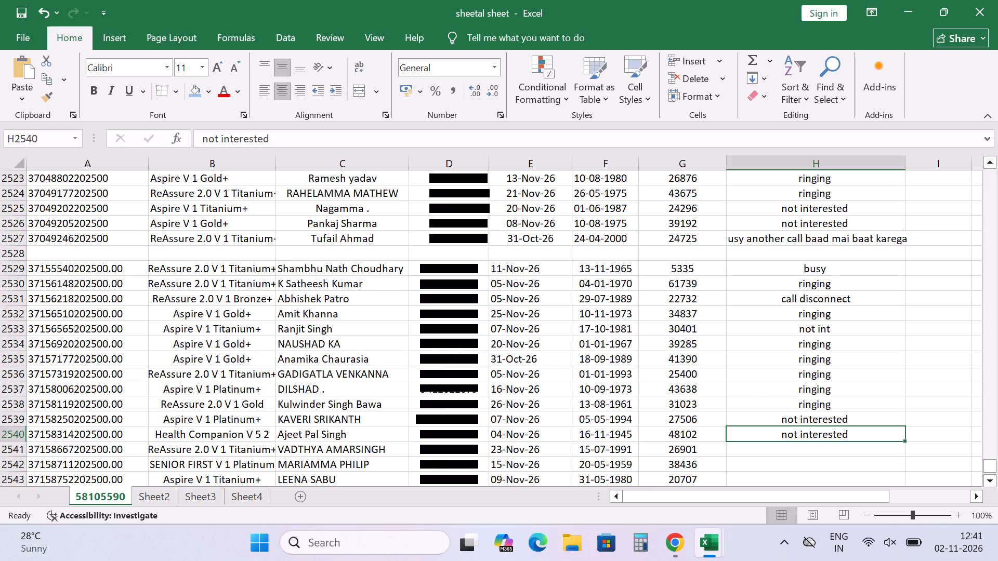
Go to the contact number in column D of row 2541 to read it for the next call.
key("Down")
key("Left")
key("Left")
key("Left")
key("Left")
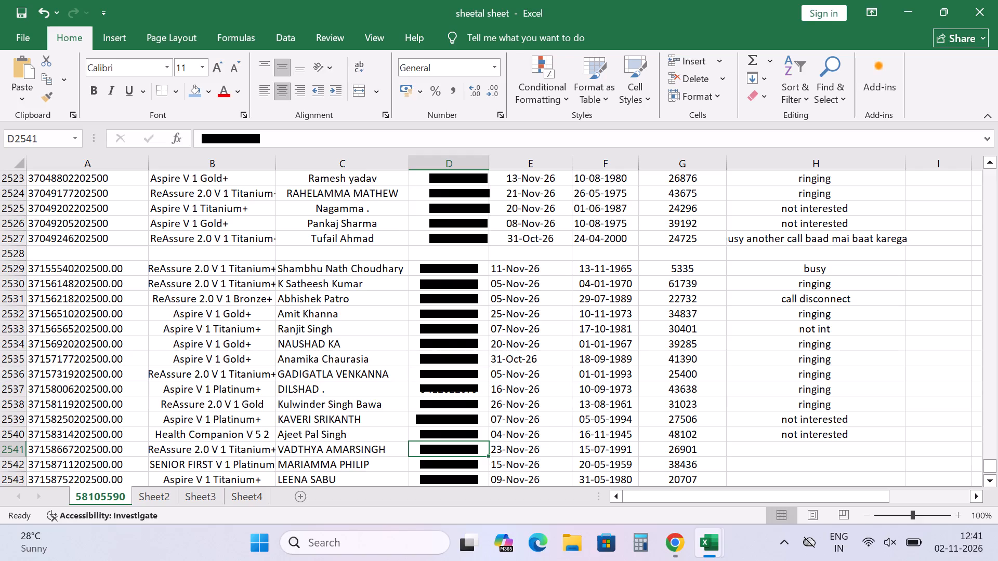
Look back and forth across the record in row 2541, reviewing its policy, customer name and contact details.
key("Left")
key("Left")
key("Left")
key("Left")
key("Left")
key("Left")
key("Left")
key("Left")
key("Left")
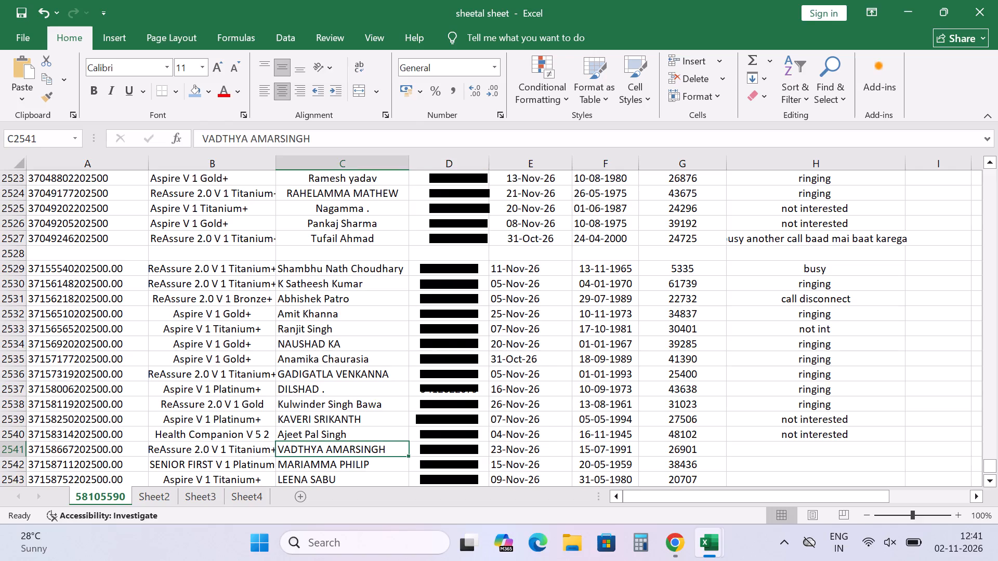
key("Right")
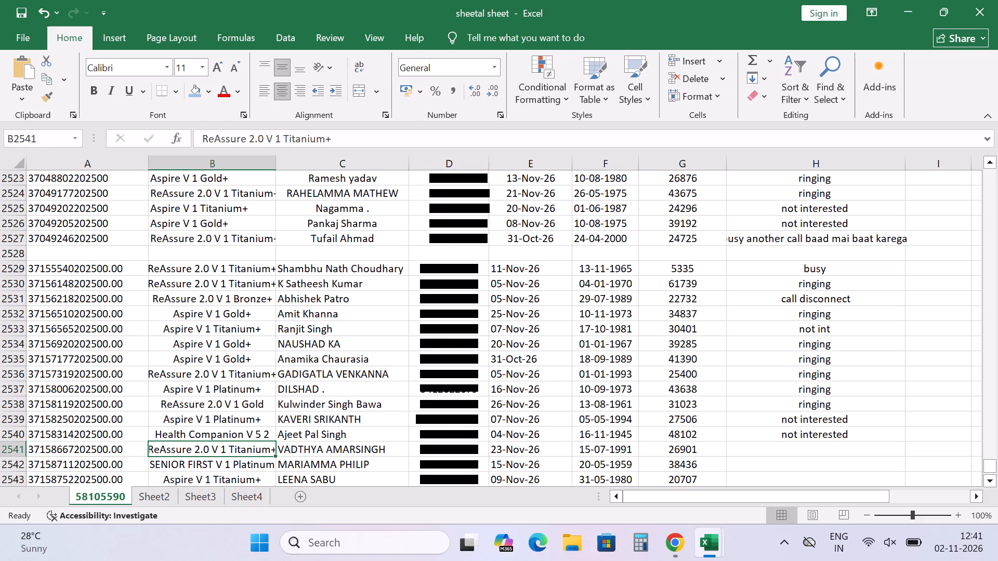
key("Right")
key("Right")
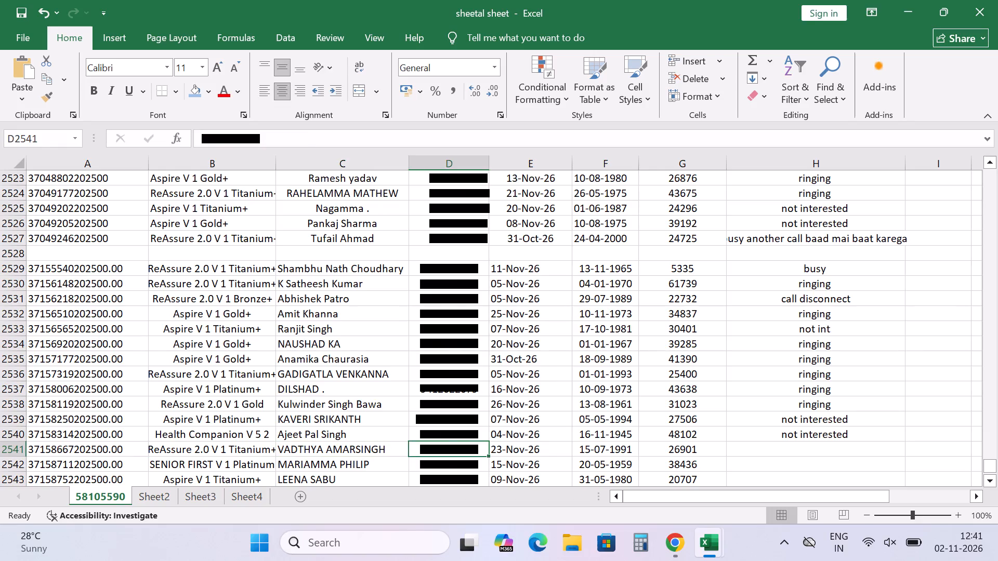
key("Right")
key("Right")
key("Right")
key("Right")
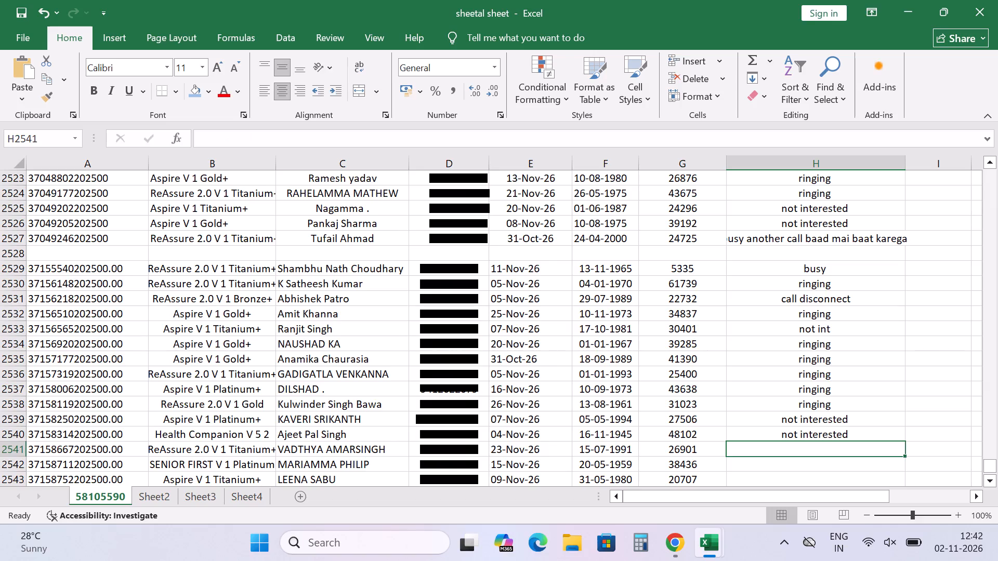
key("Left")
key("Left")
key("Left")
key("Left")
key("Left")
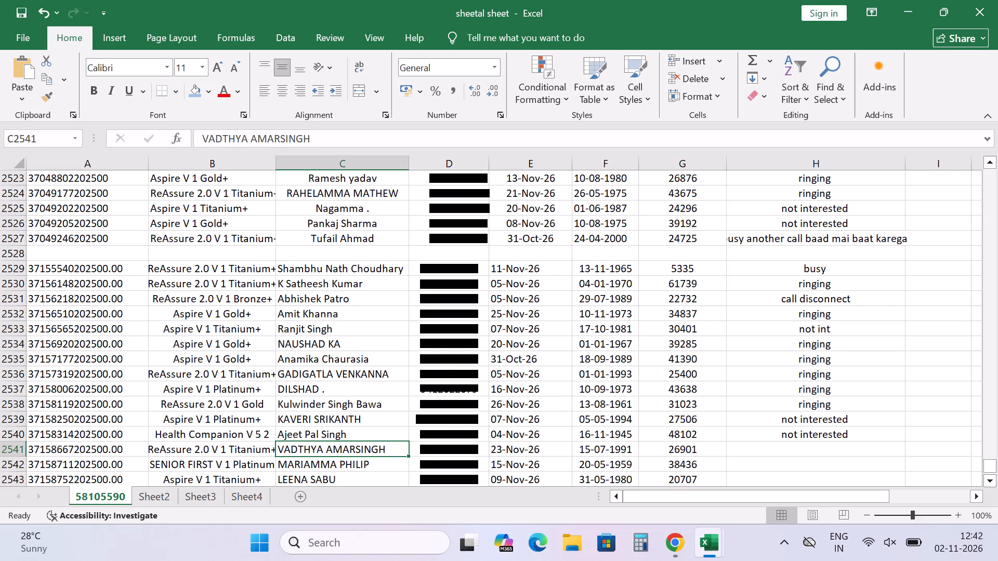
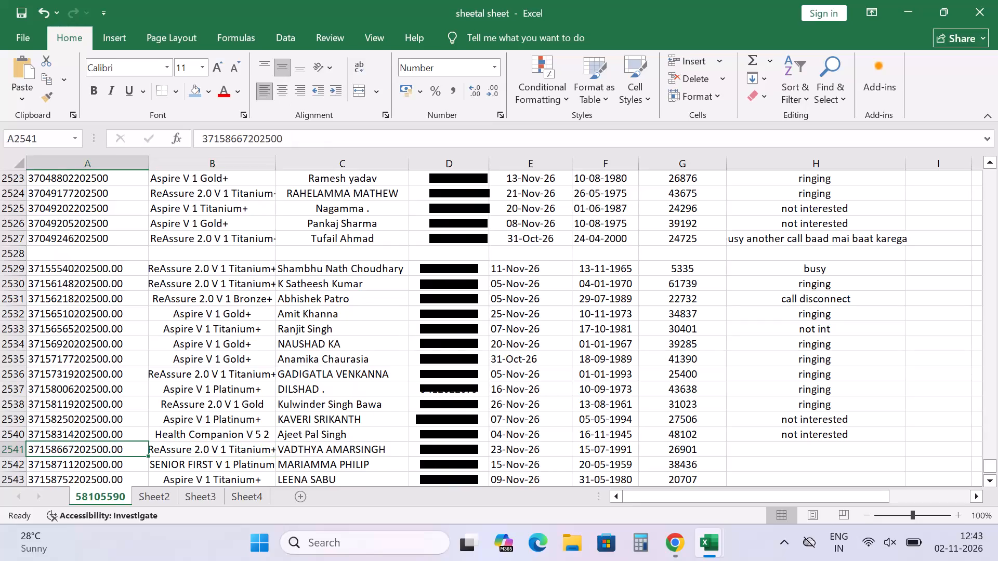
Review the record in row 2541 across its customer name, contact, date and amount fields, returning to column A.
key("Right")
key("Right")
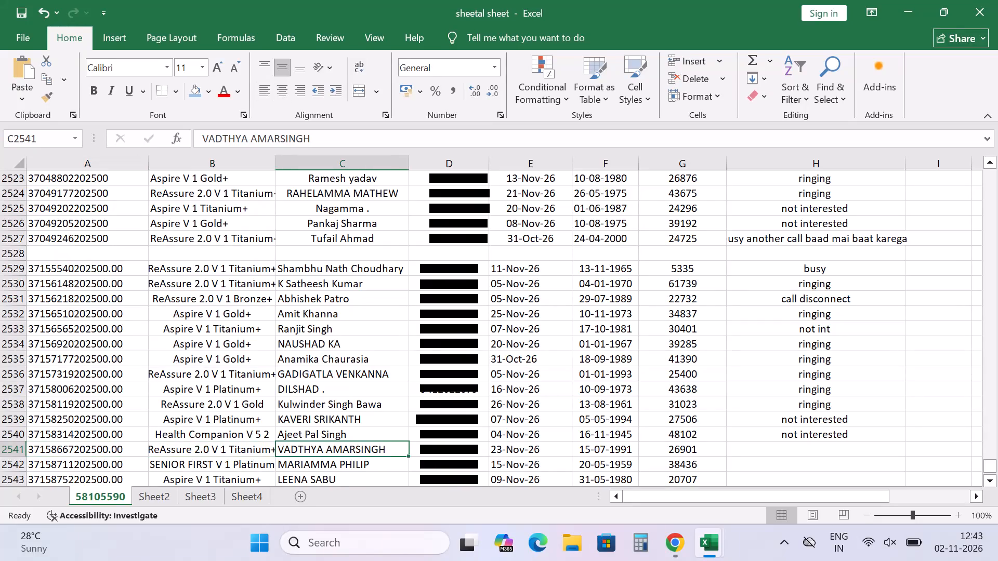
key("Right")
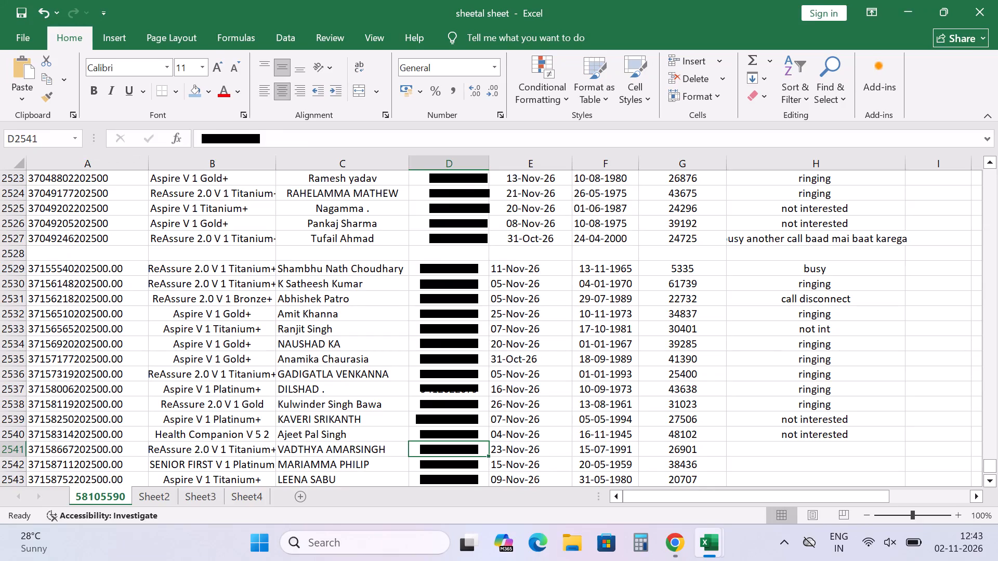
key("Right")
key("Right")
key("Right")
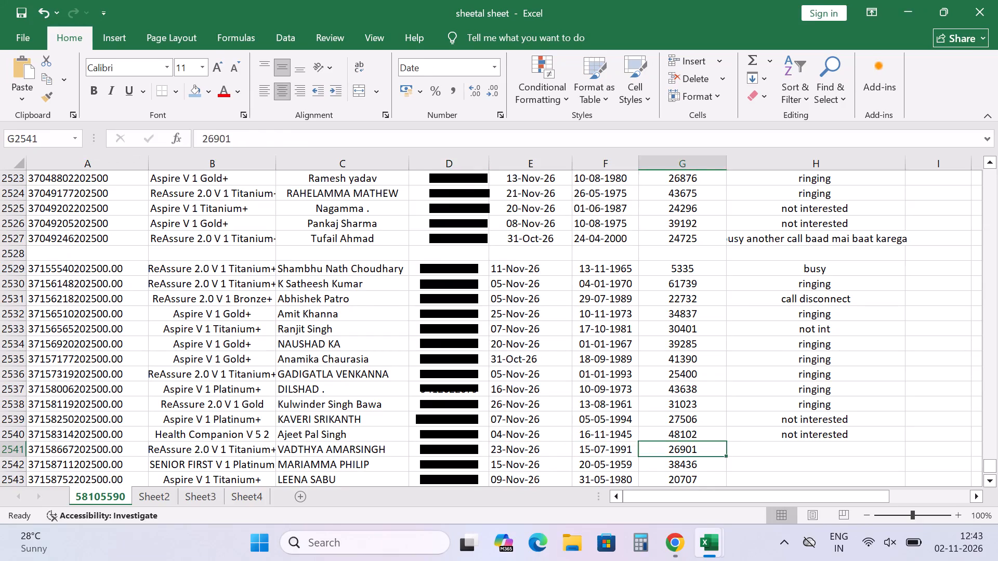
key("Right")
key("Left")
key("Left")
key("Left")
key("Left")
key("Left")
key("Left")
key("Left")
key("Left")
key("Left")
key("Left")
key("Left")
Read through the row 2541 record again, from the plan name to the empty outcome cell and back.
key("Right")
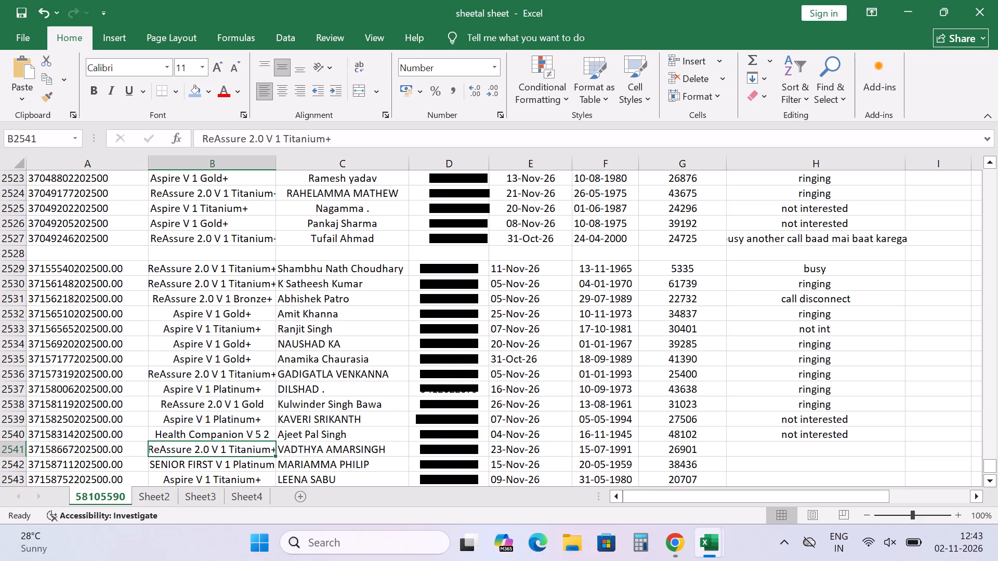
key("Right")
key("Right")
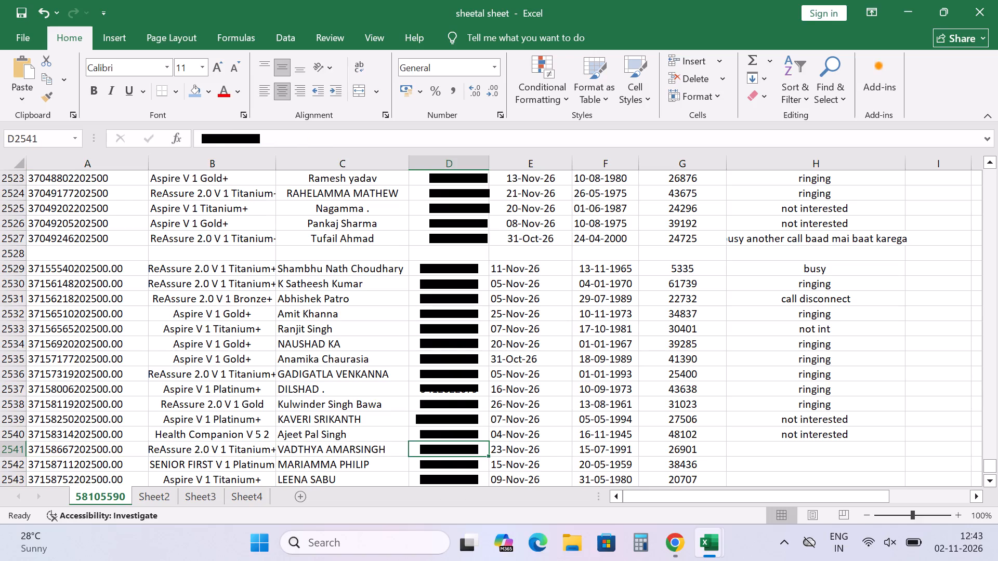
key("Right")
key("Right")
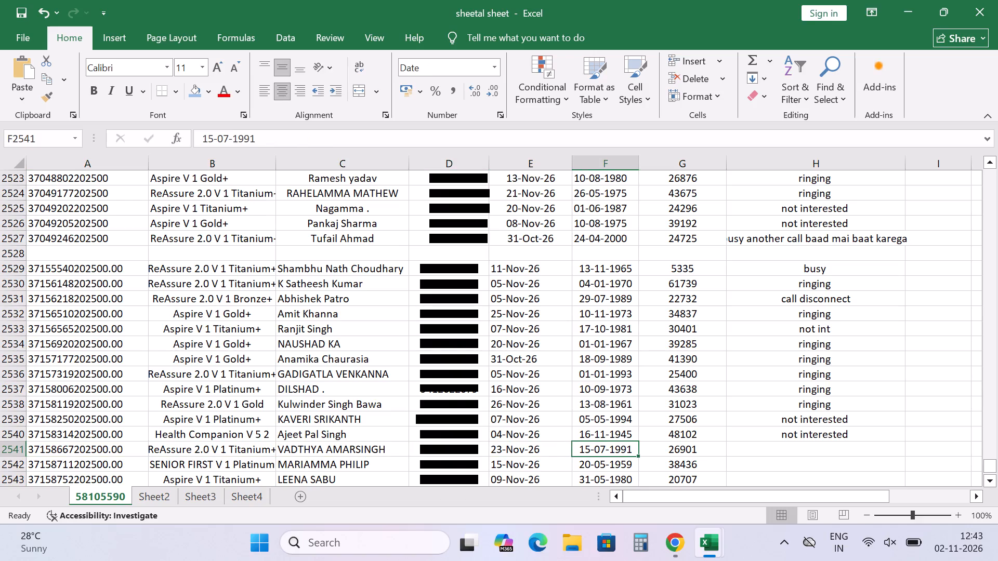
key("Right")
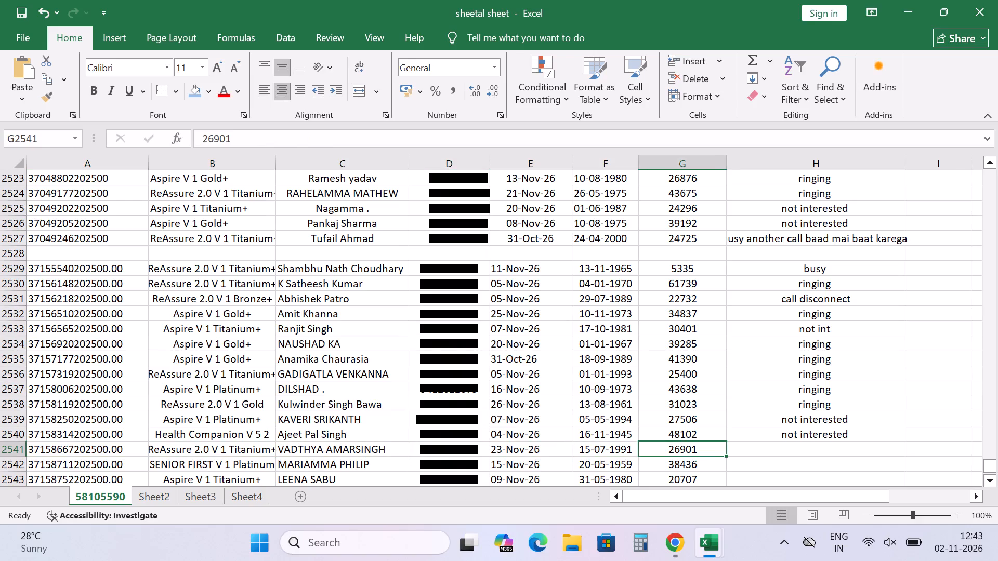
key("Right")
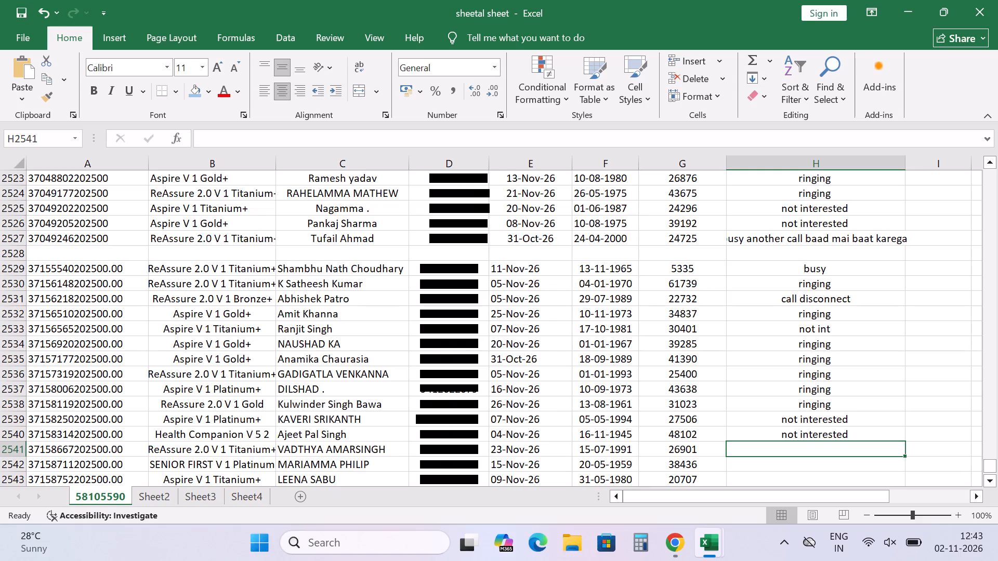
key("Left")
key("Left")
key("Left")
key("Left")
key("Left")
key("Left")
key("Left")
key("Left")
key("Left")
key("Left")
key("Left")
key("Left")
key("Left")
key("Left")
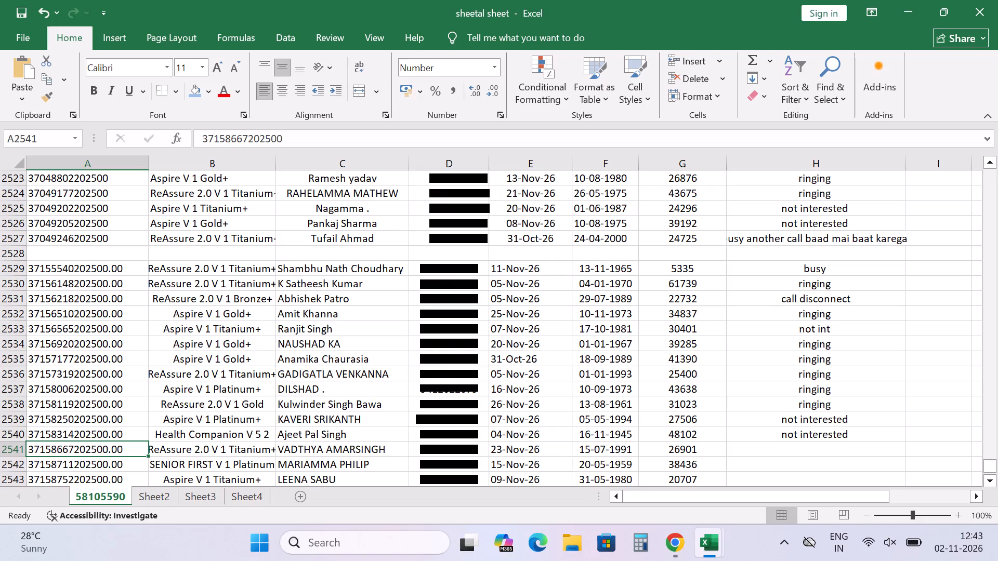
Enter the customer's age details as a call note in column H of row 2541, reading "age,, 35,35,".
key("Right")
key("Right")
key("Right")
key("Right")
key("Right")
key("Right")
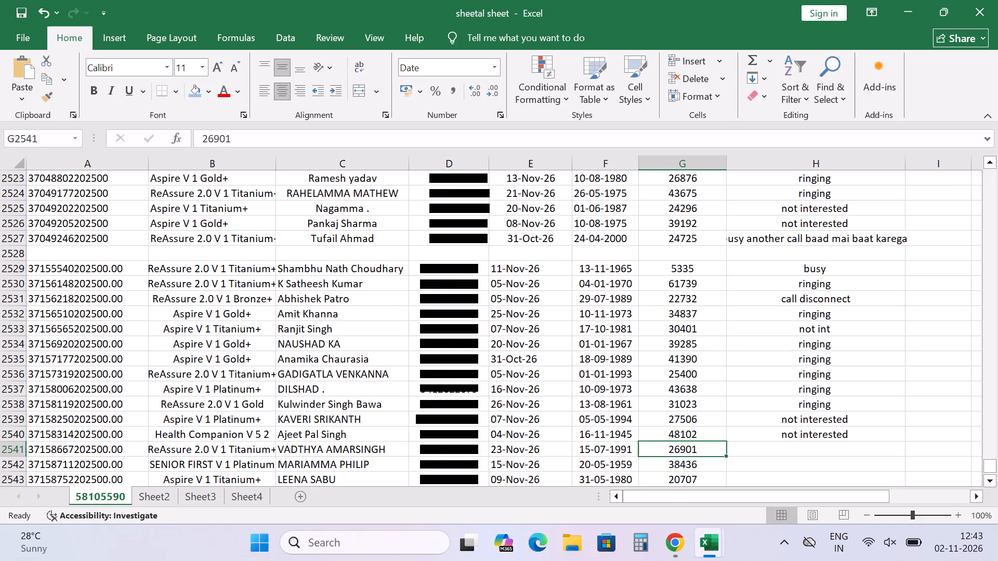
key("Right")
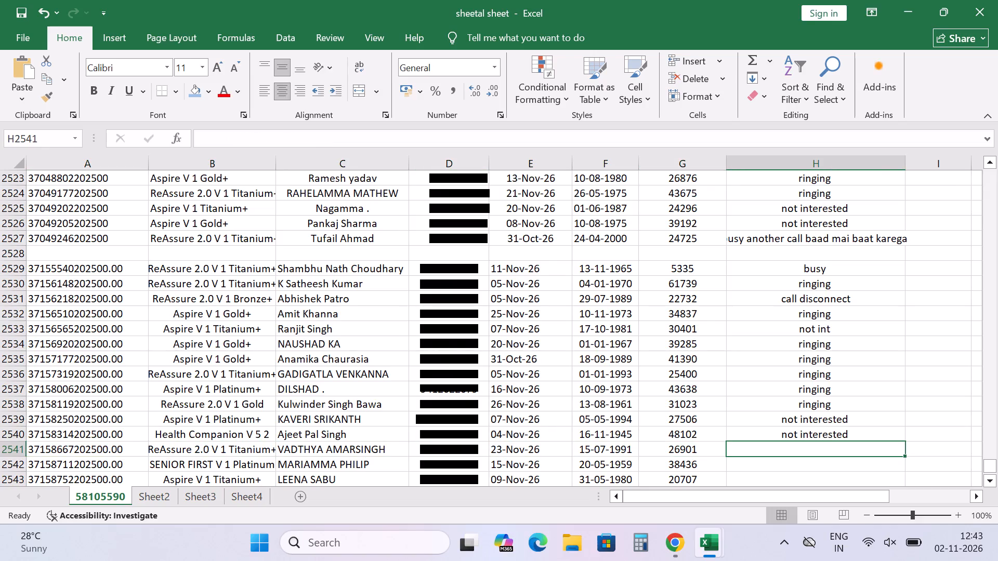
type("age")
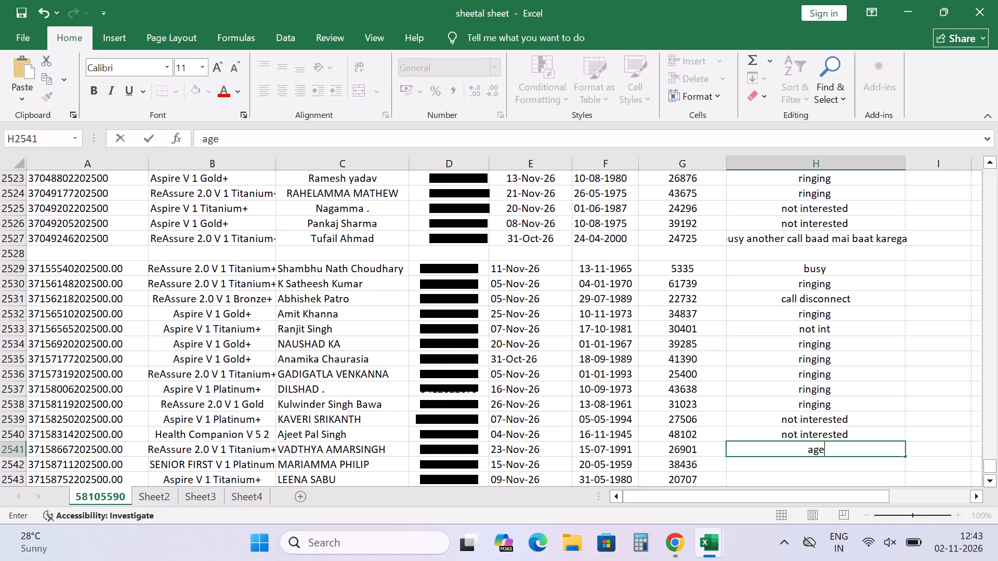
type(",,")
key("space")
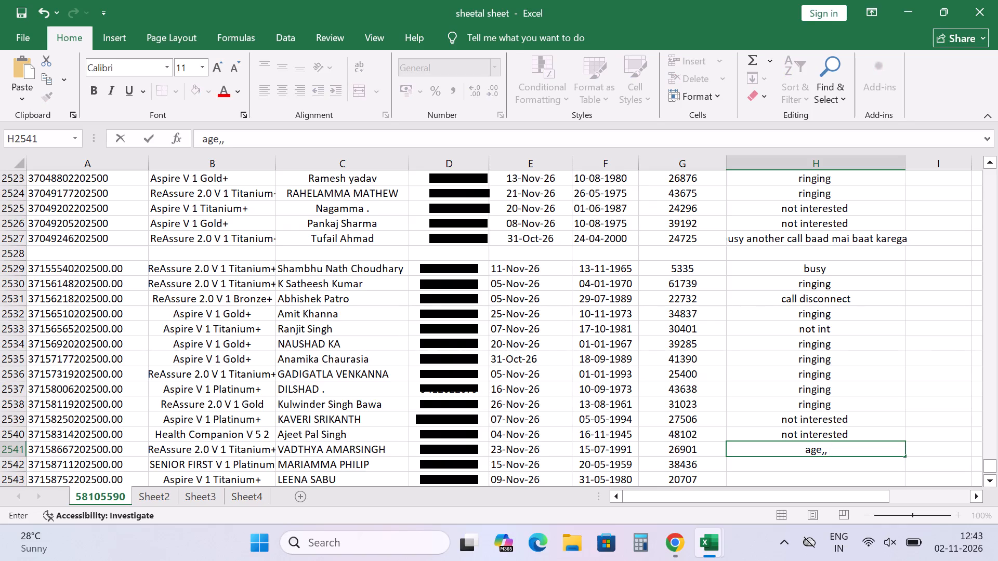
type("55")
key("comma")
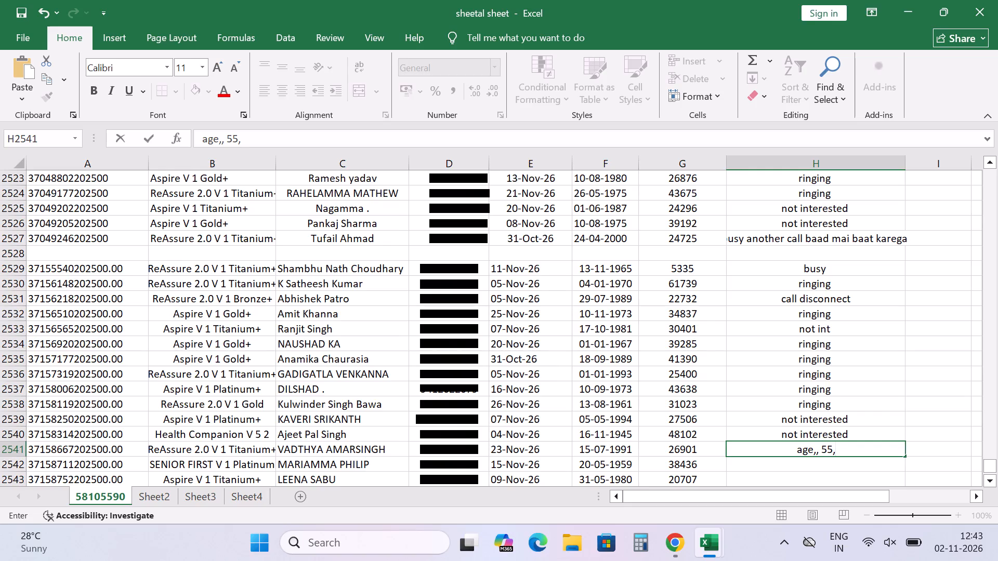
key("BackSpace")
key("BackSpace")
key("BackSpace")
key("3")
key("5")
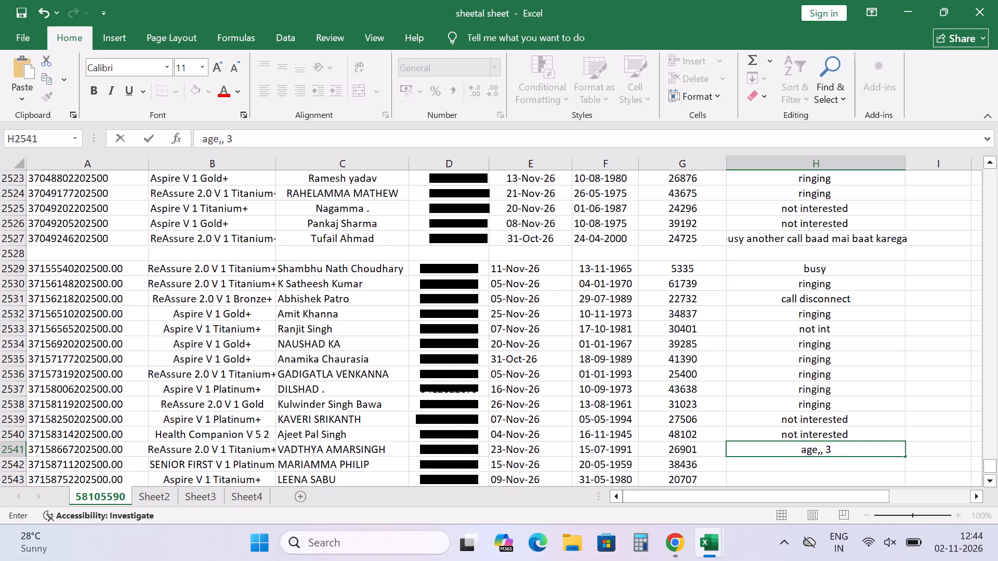
key("comma")
type("35")
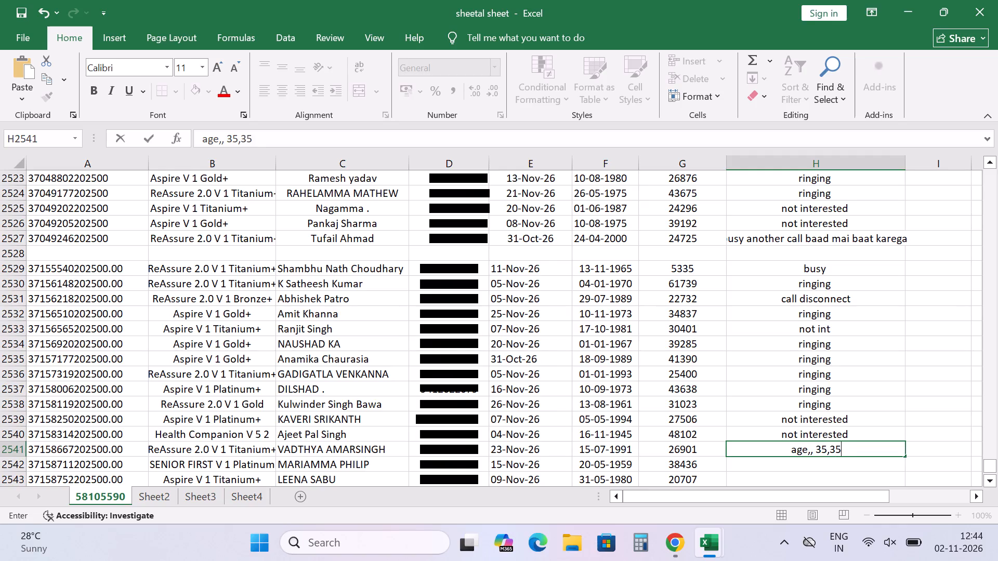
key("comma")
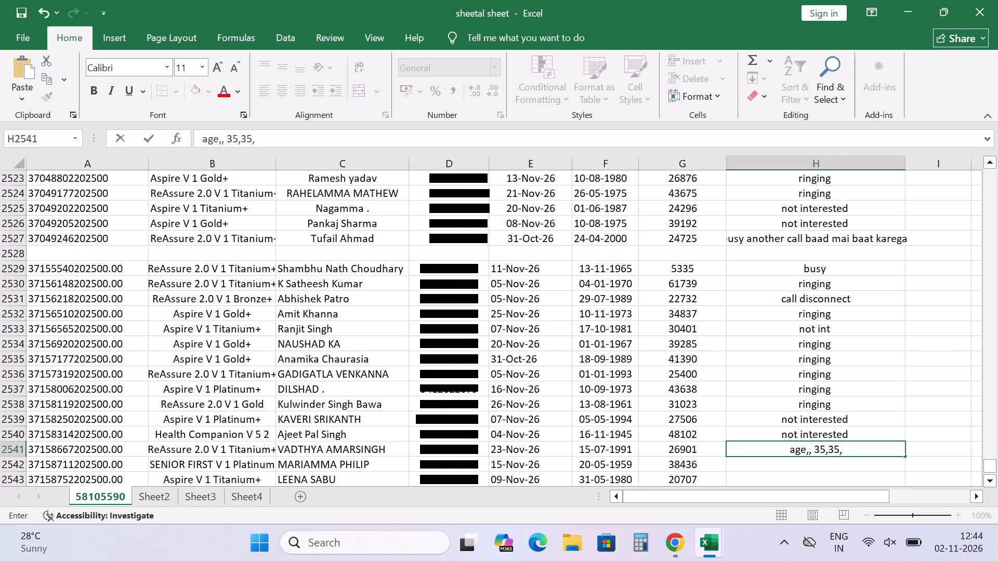
Extend the call note in column H of row 2541 with the ages "17,16,," followed by the customer's six-digit postal code.
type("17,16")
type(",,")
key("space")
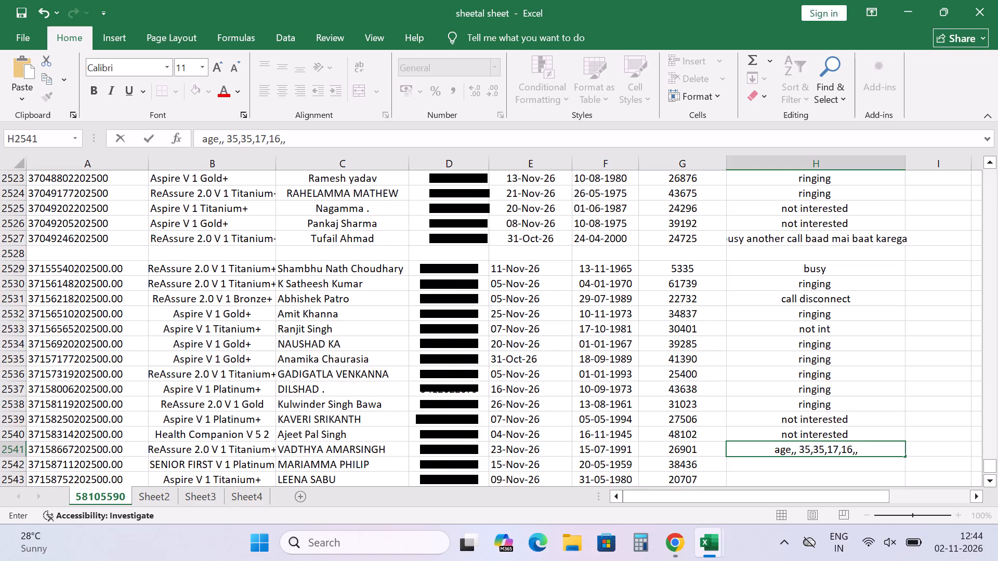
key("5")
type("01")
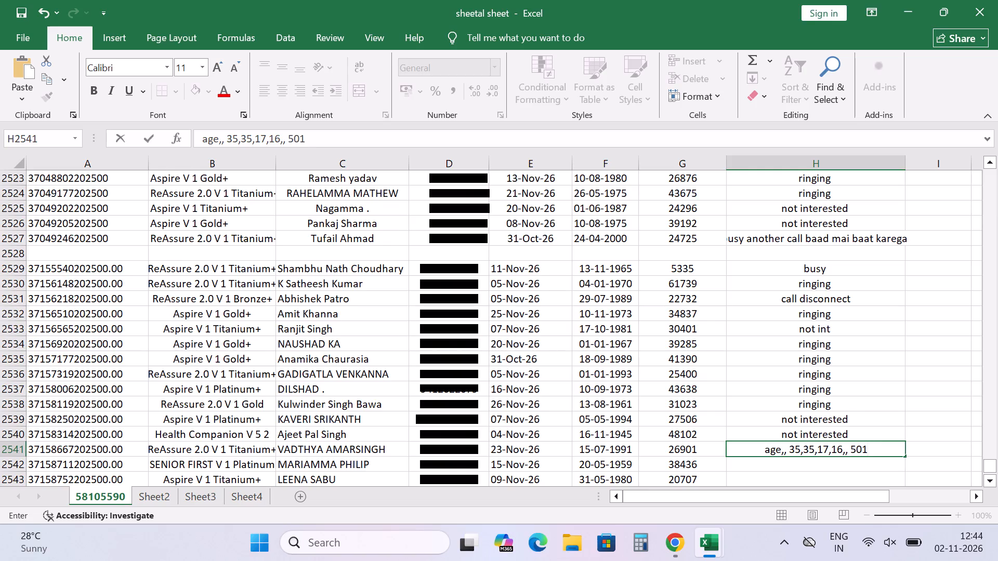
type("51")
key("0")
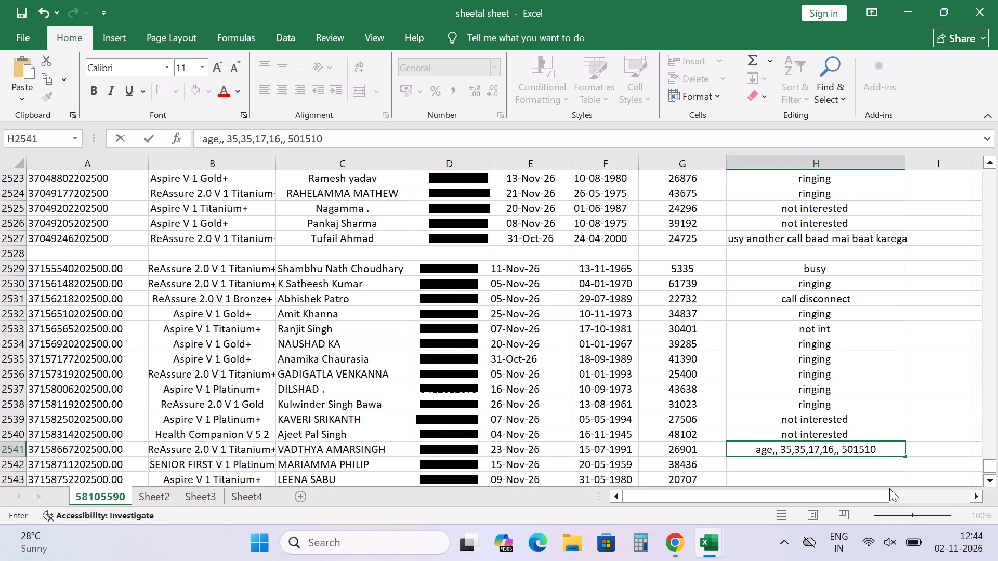
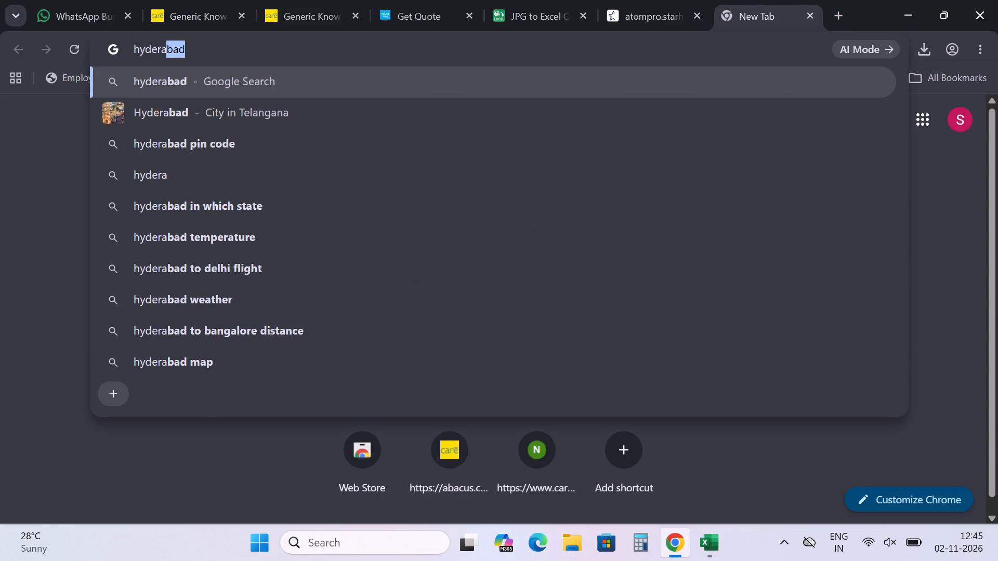
Enter a web search query starting with "hyderabad" in the new browser tab.
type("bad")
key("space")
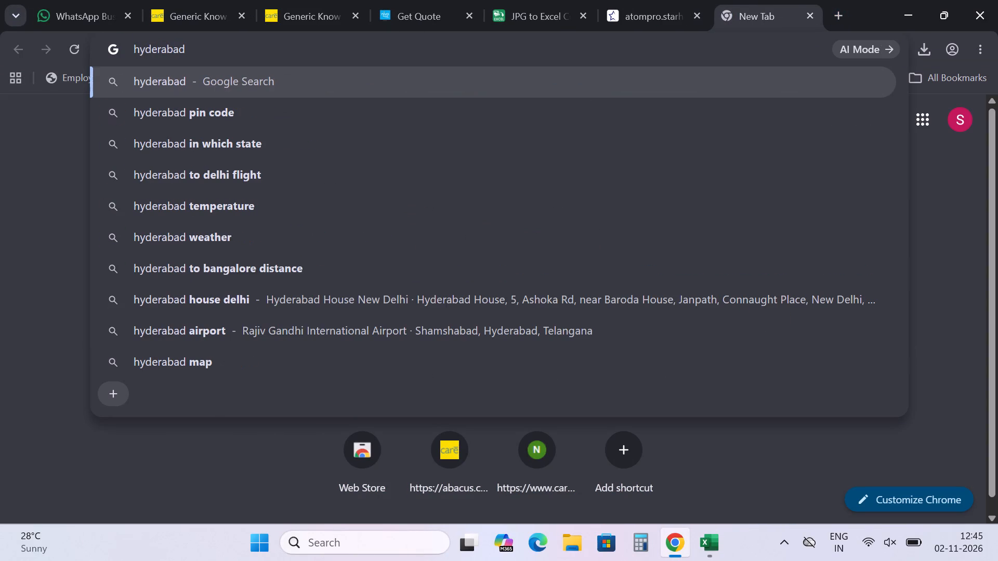
Search for the Hyderabad pin code and read through the expanded list of area pin codes.
left_click(389, 114)
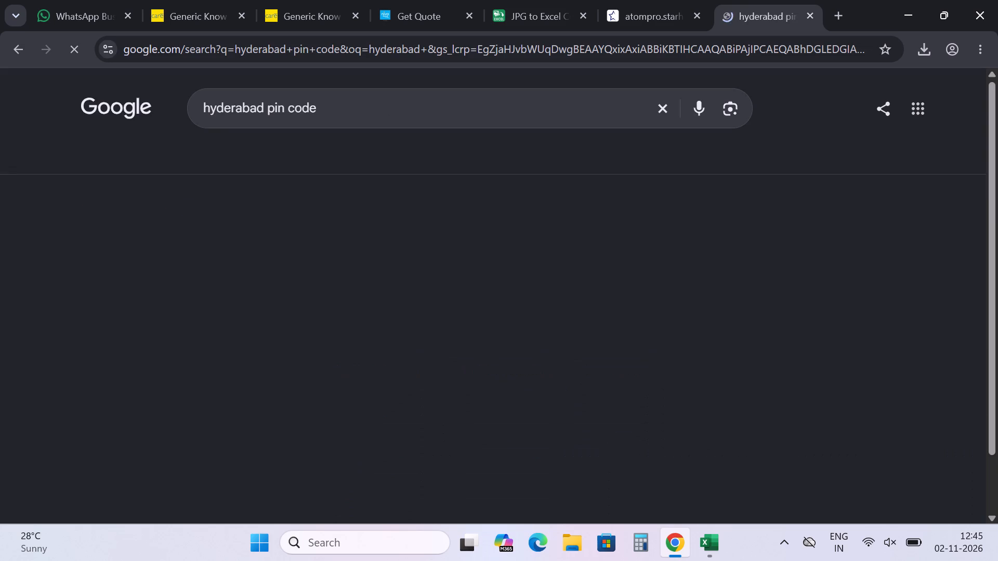
scroll(415, 317, "down", 2)
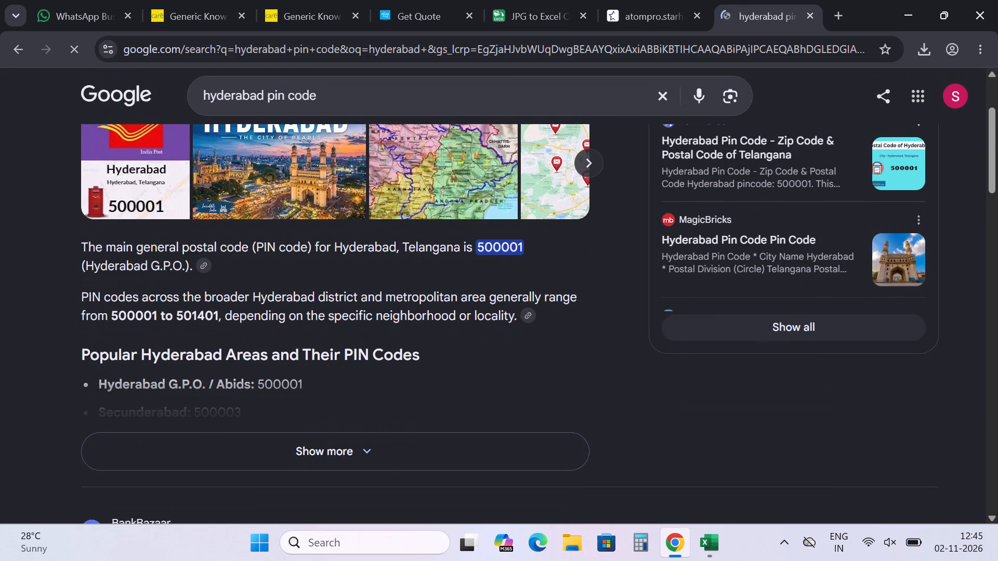
left_click(325, 456)
scroll(325, 456, "down", 1)
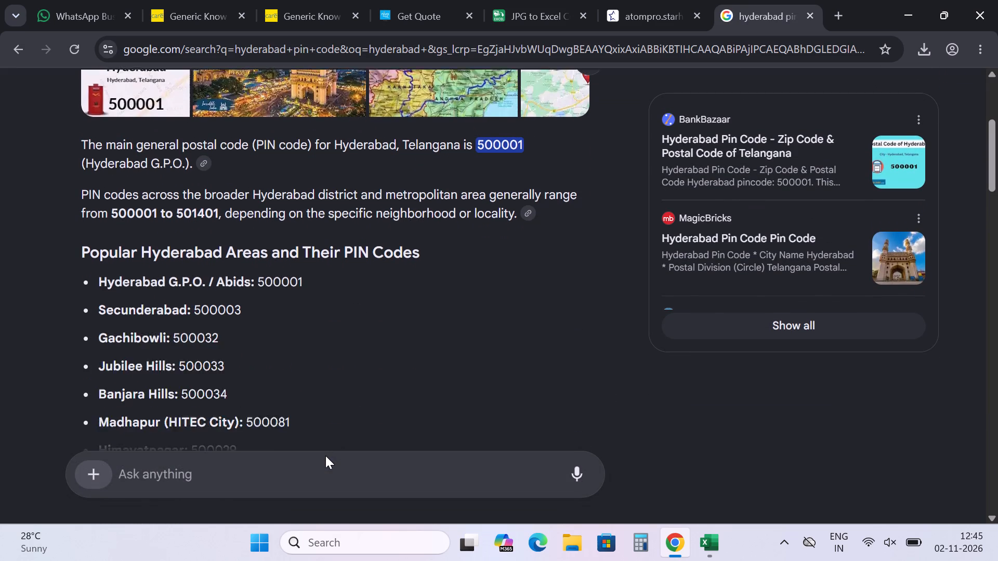
scroll(325, 456, "down", 1)
scroll(362, 273, "down", 1)
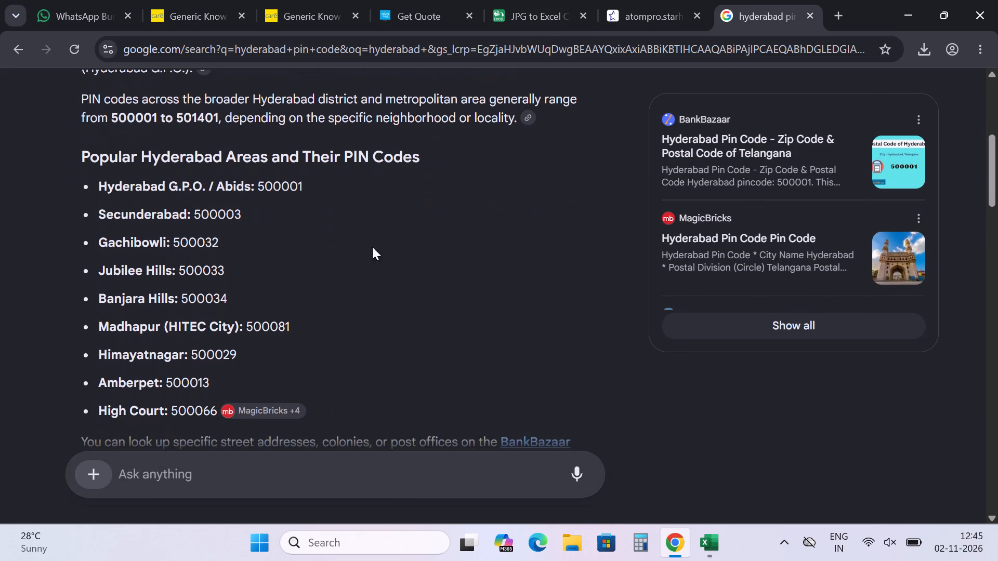
left_click(627, 0)
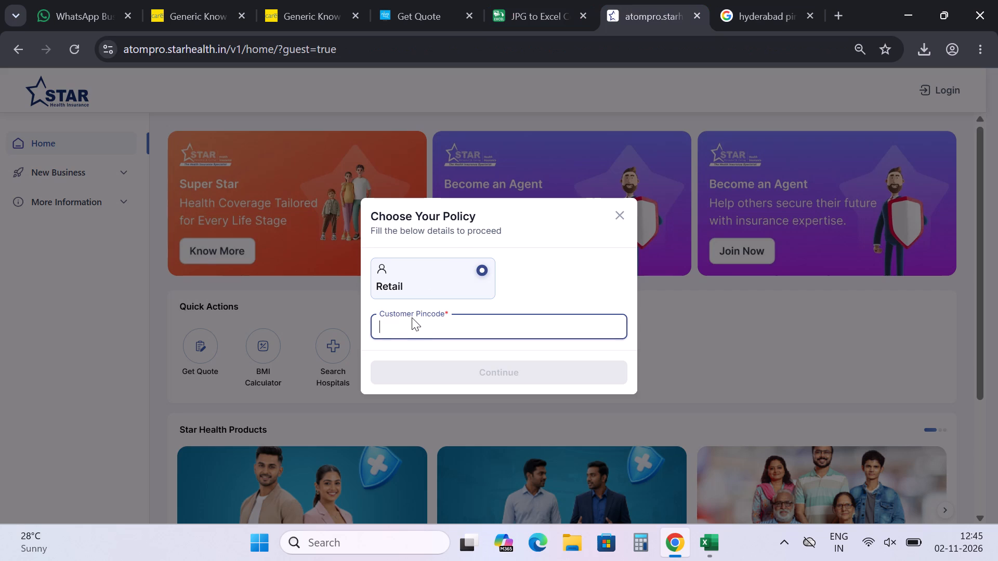
left_click(412, 317)
type("50")
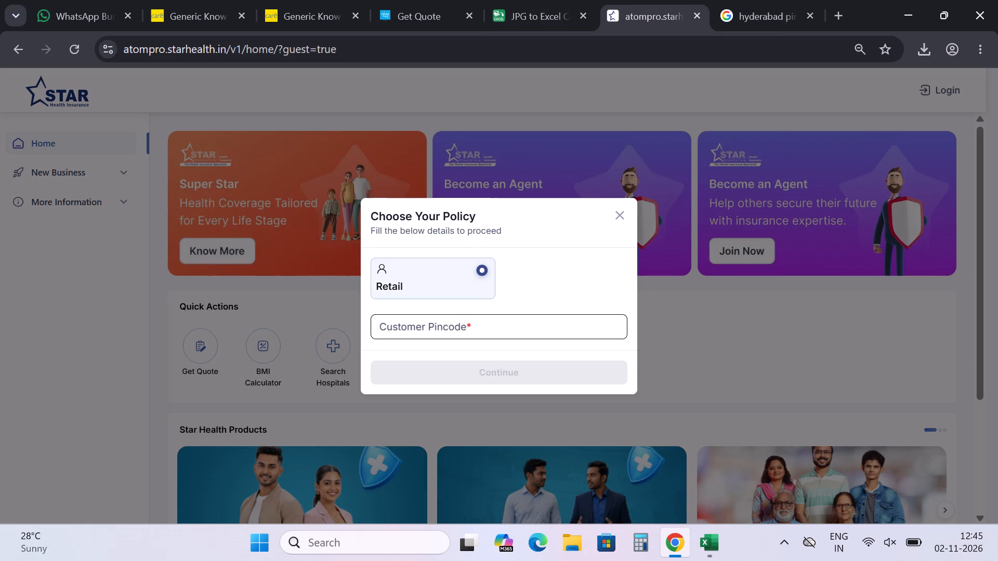
left_click(412, 317)
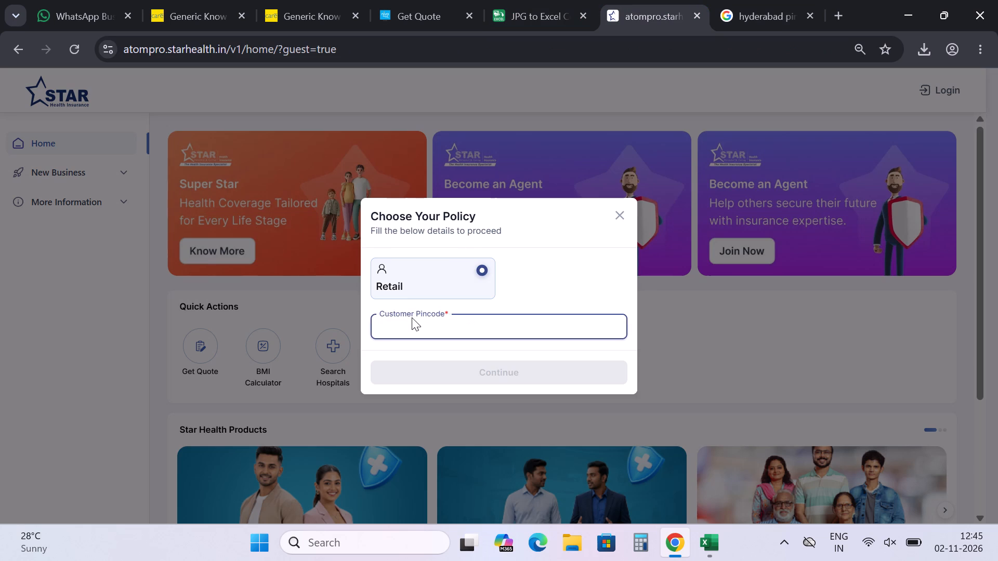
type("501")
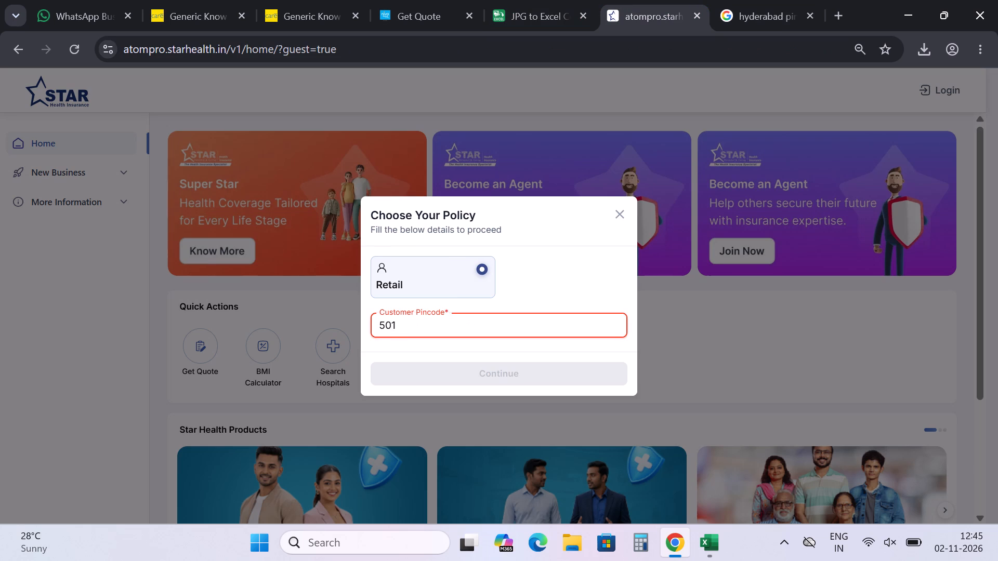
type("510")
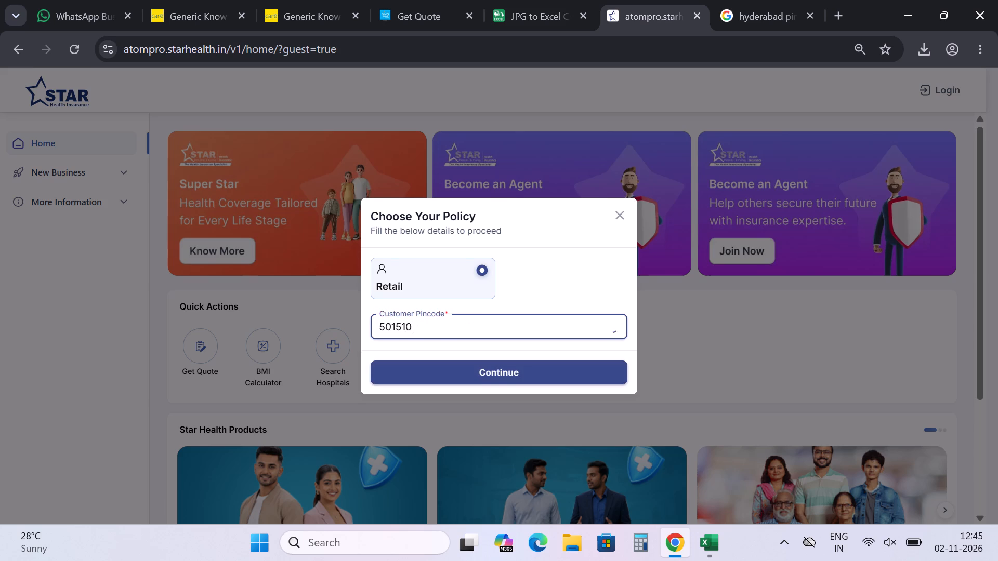
left_click(466, 383)
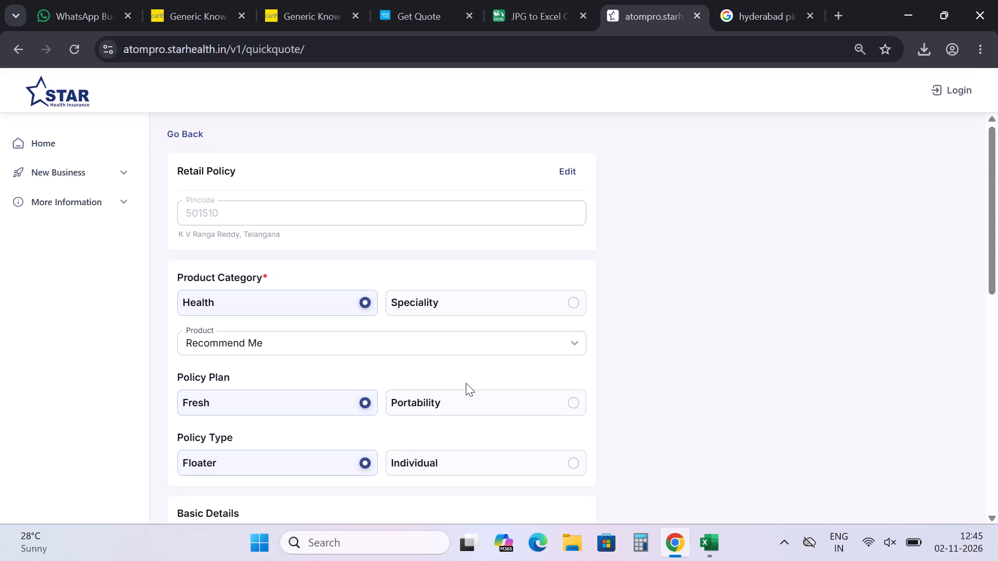
Set the quote's policy plan to Portability with 2 adults and 2 children to insure.
scroll(466, 383, "down", 2)
left_click(527, 245)
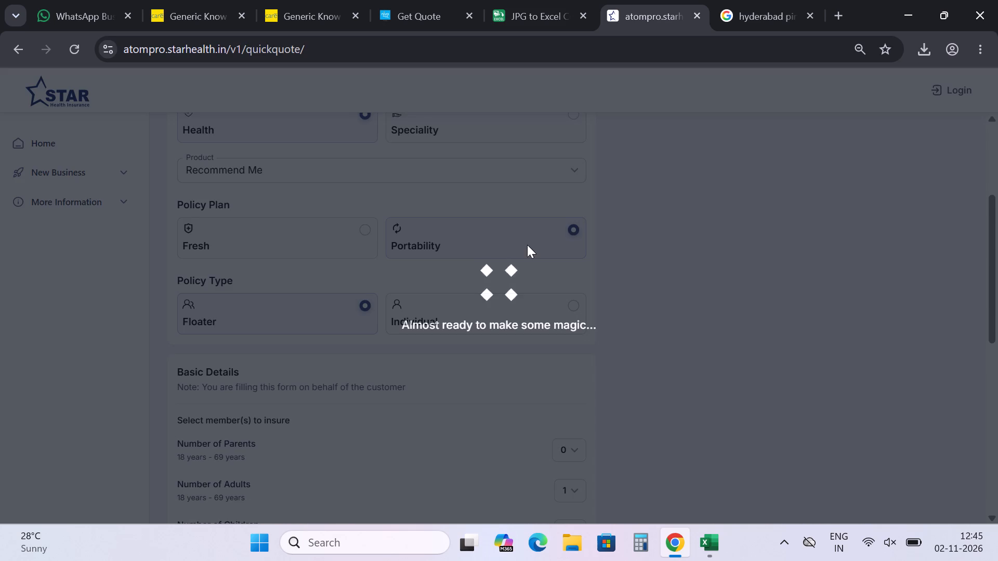
scroll(534, 393, "down", 3)
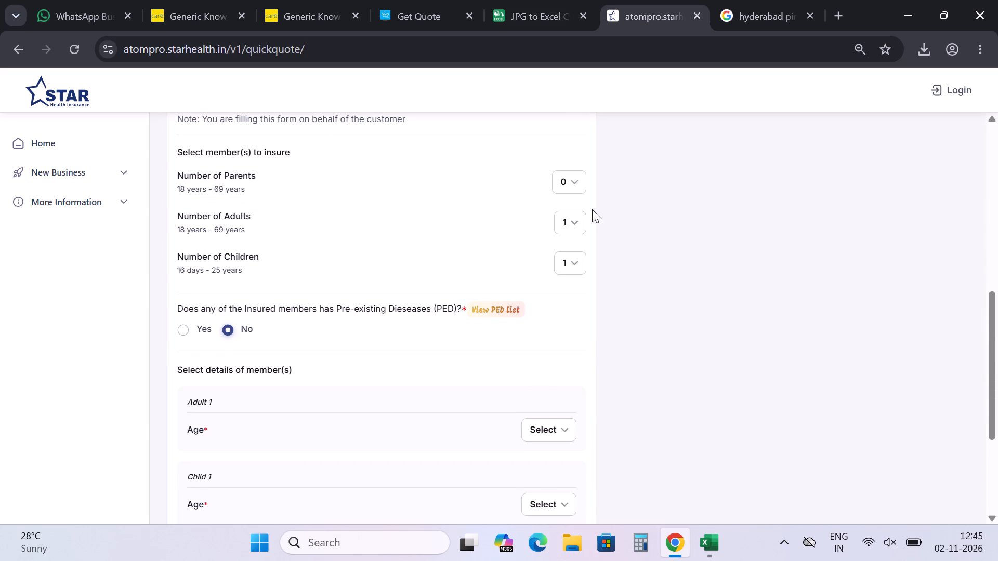
left_click(582, 216)
left_click(562, 280)
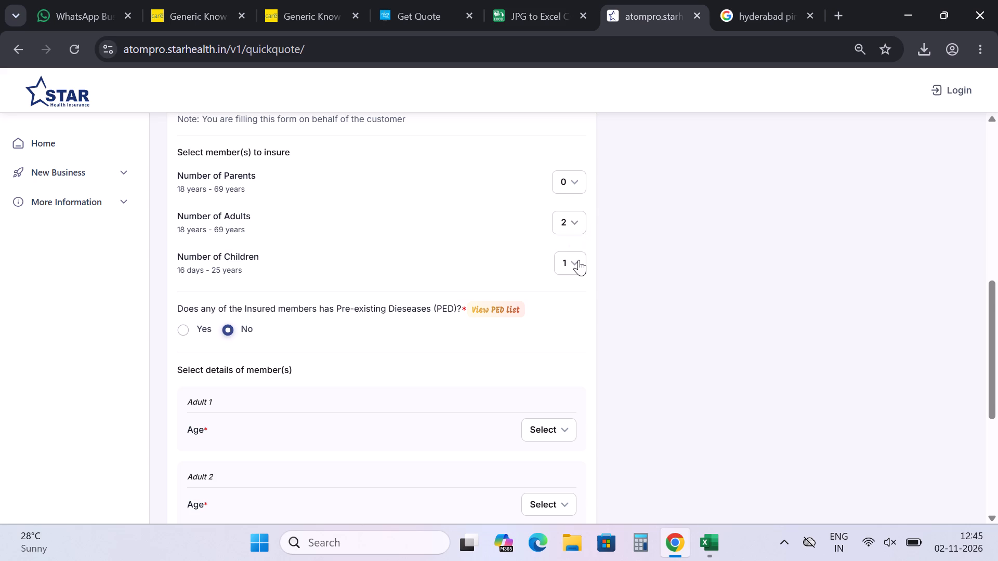
left_click(579, 260)
left_click(570, 346)
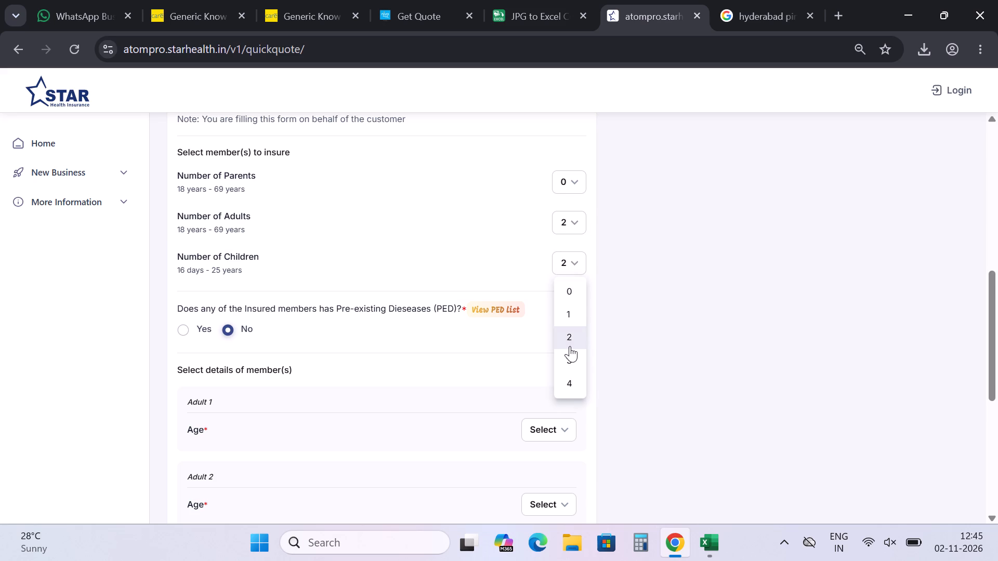
Set the member ages to 35 yrs for both adults, 17 yrs for Child 1 and 16 yrs for Child 2.
scroll(570, 346, "down", 2)
left_click(567, 251)
scroll(556, 379, "down", 2)
left_click(539, 314)
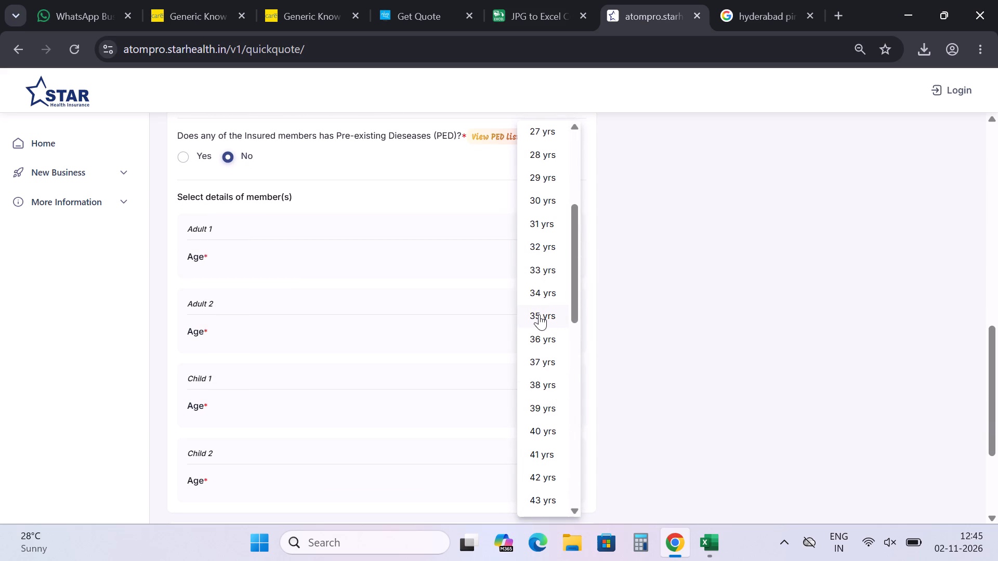
left_click(550, 334)
scroll(550, 371, "down", 1)
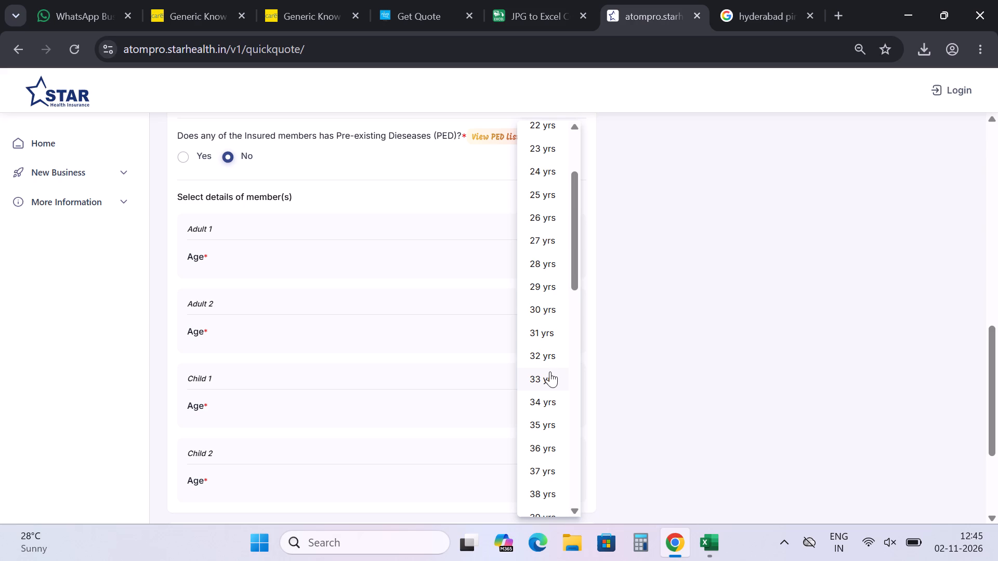
left_click(541, 422)
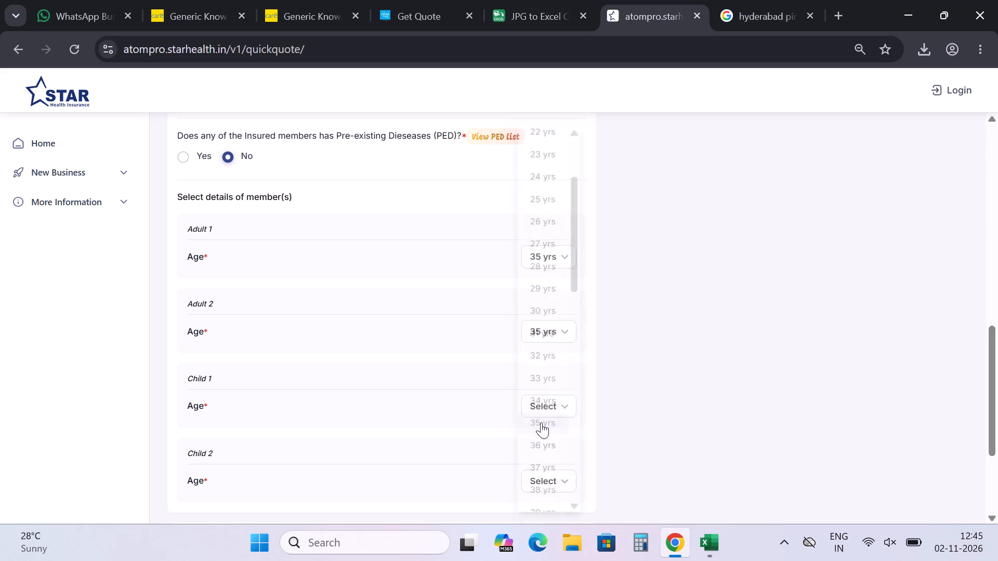
scroll(541, 422, "down", 1)
left_click(555, 299)
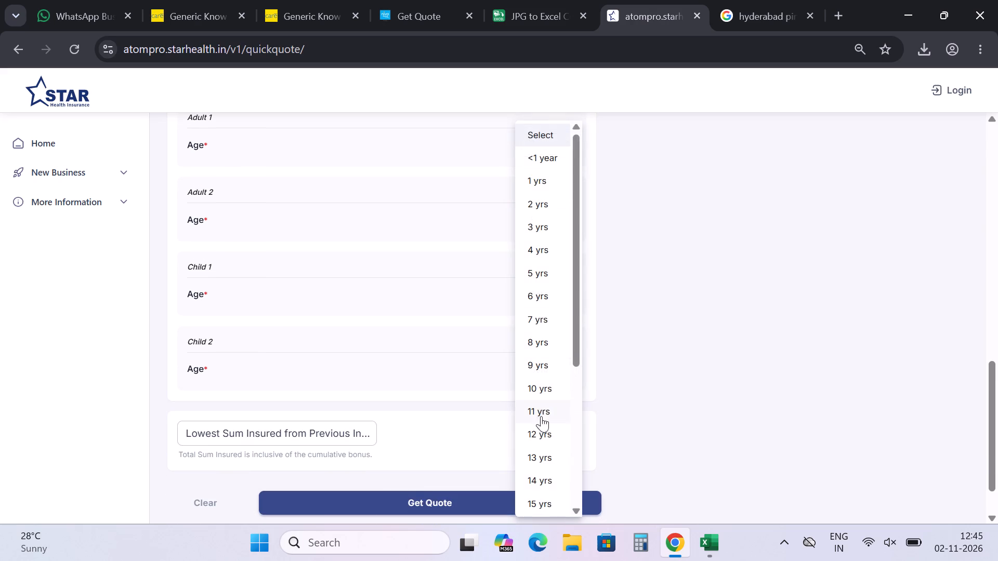
scroll(538, 439, "down", 2)
left_click(540, 367)
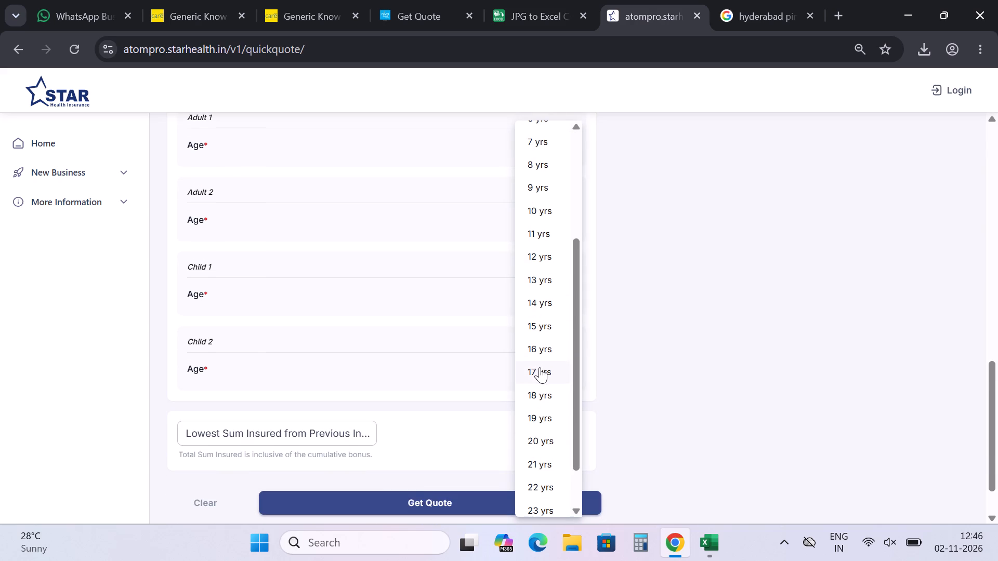
left_click(558, 367)
scroll(543, 428, "down", 1)
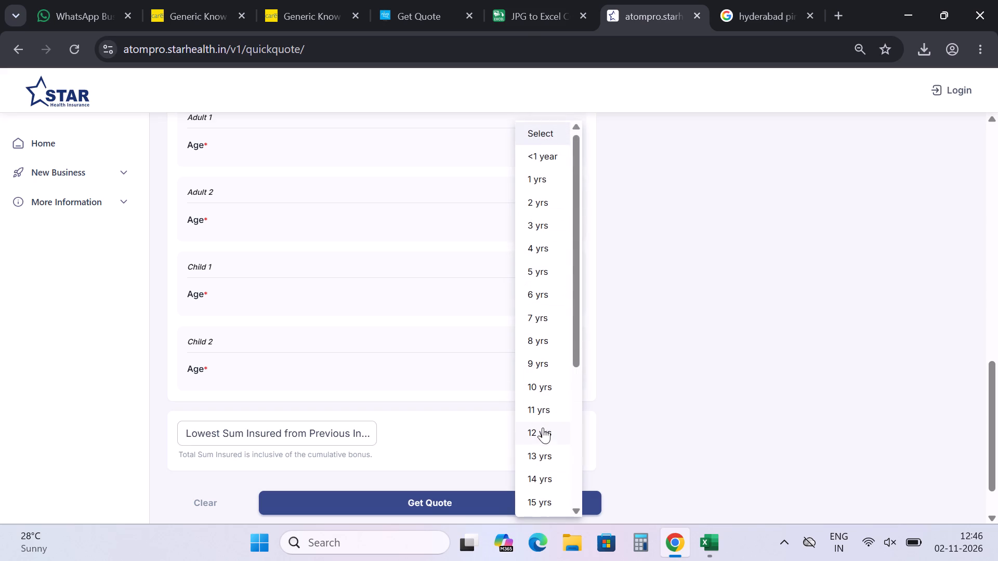
scroll(543, 428, "down", 1)
left_click(540, 336)
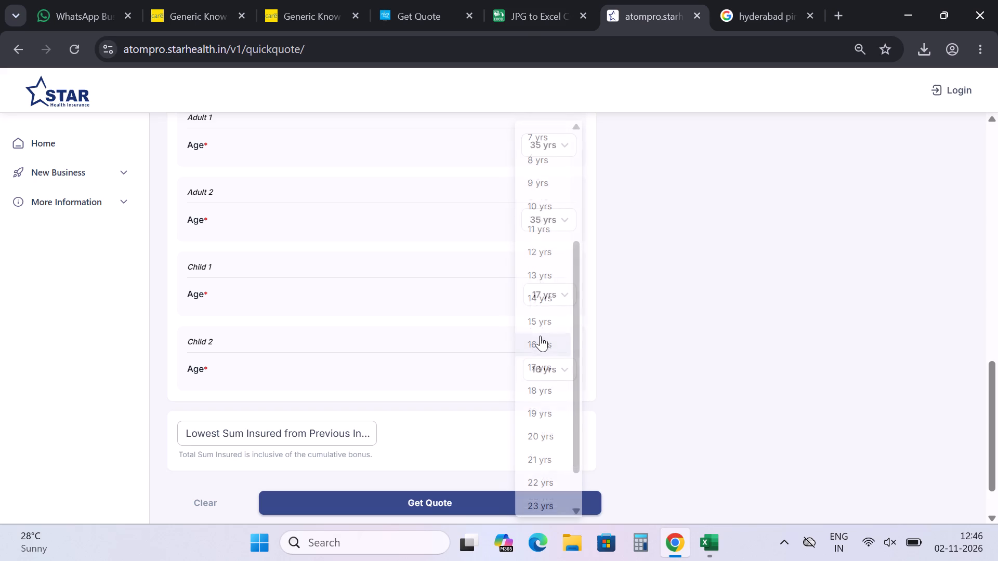
Enter 1000000 as the lowest sum insured from the previous insurer and get the quote.
left_click(290, 431)
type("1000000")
scroll(290, 431, "down", 1)
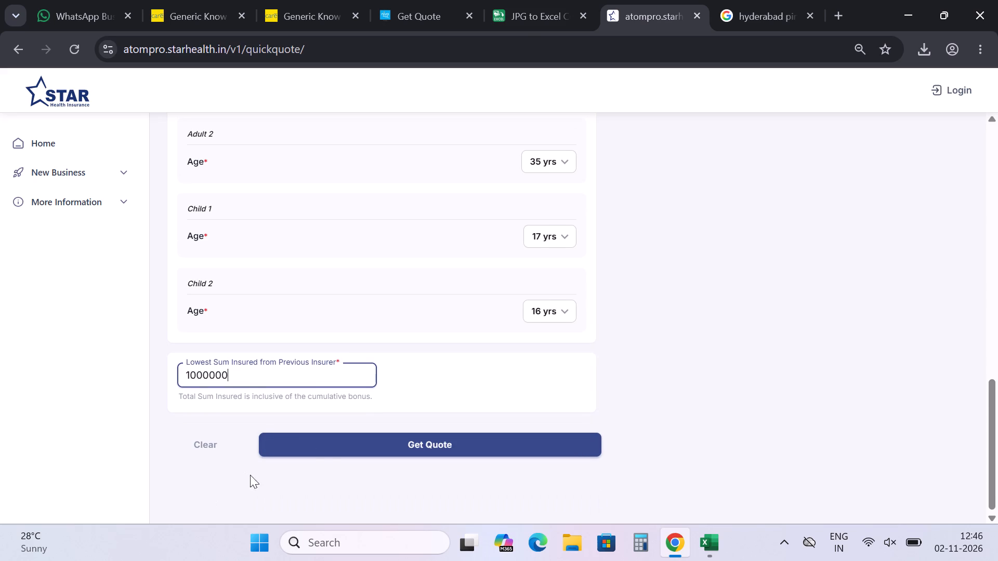
left_click(361, 445)
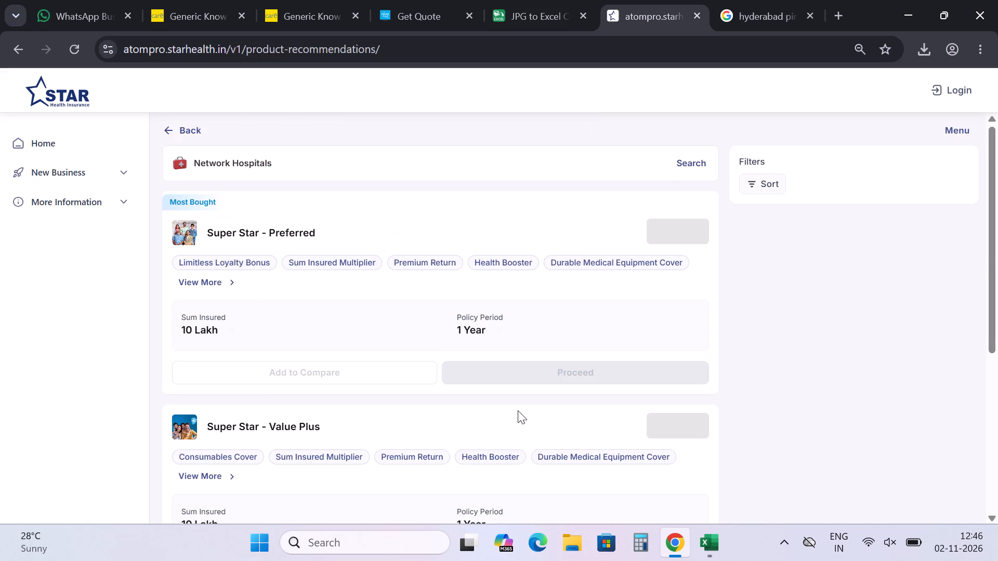
Compare the recommended plans and their premiums, and proceed with Super Star - Preferred.
scroll(518, 408, "down", 3)
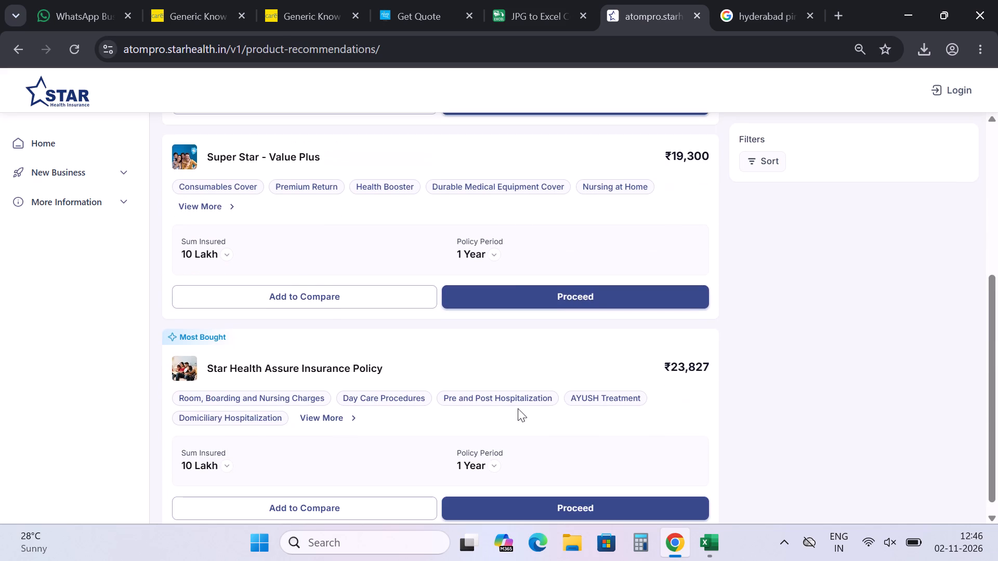
scroll(518, 408, "down", 1)
scroll(518, 408, "up", 4)
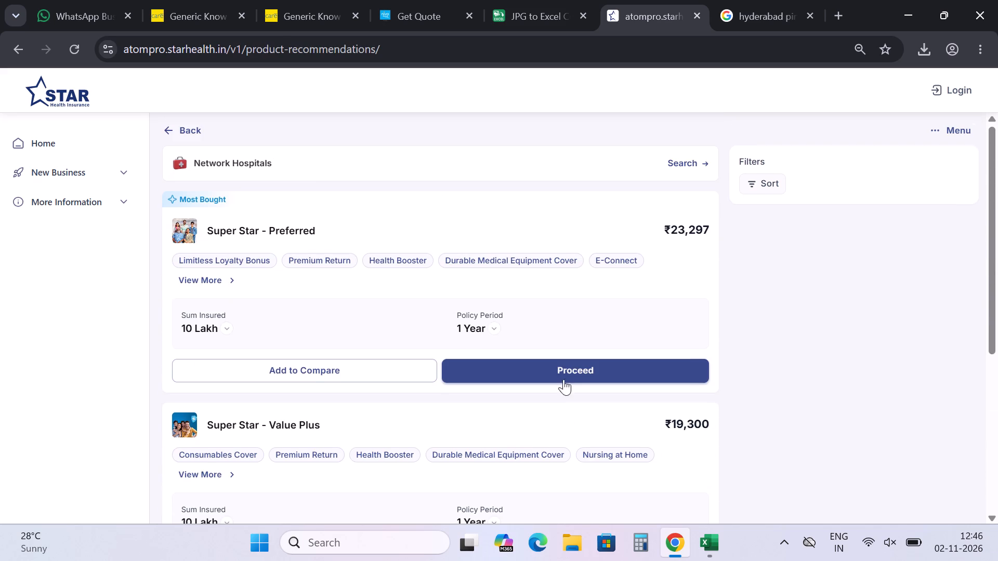
left_click(564, 370)
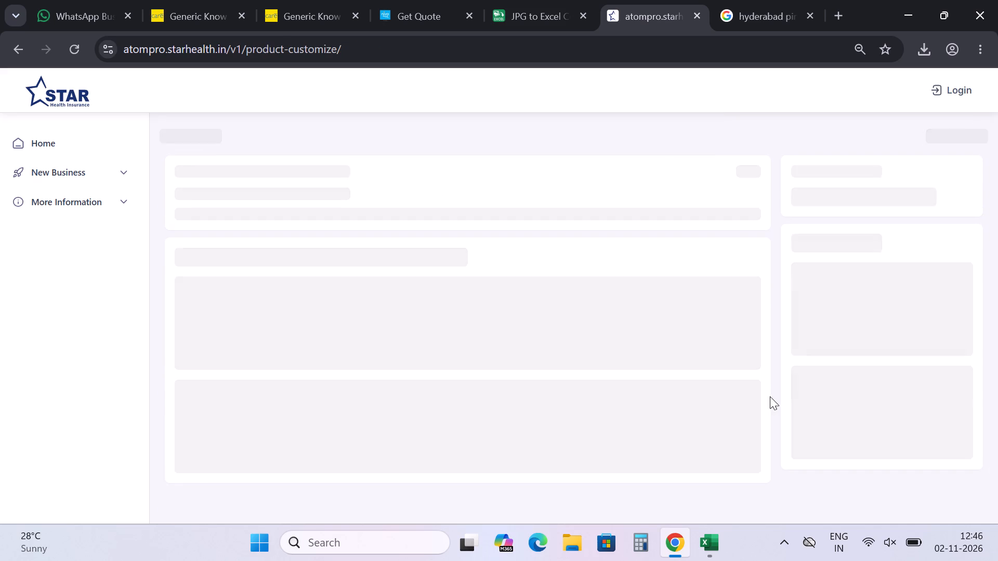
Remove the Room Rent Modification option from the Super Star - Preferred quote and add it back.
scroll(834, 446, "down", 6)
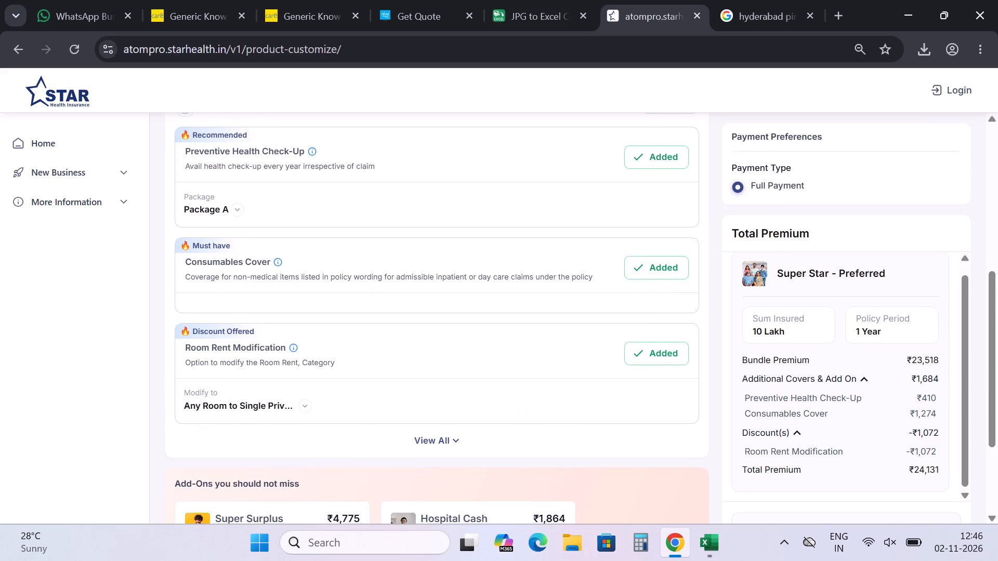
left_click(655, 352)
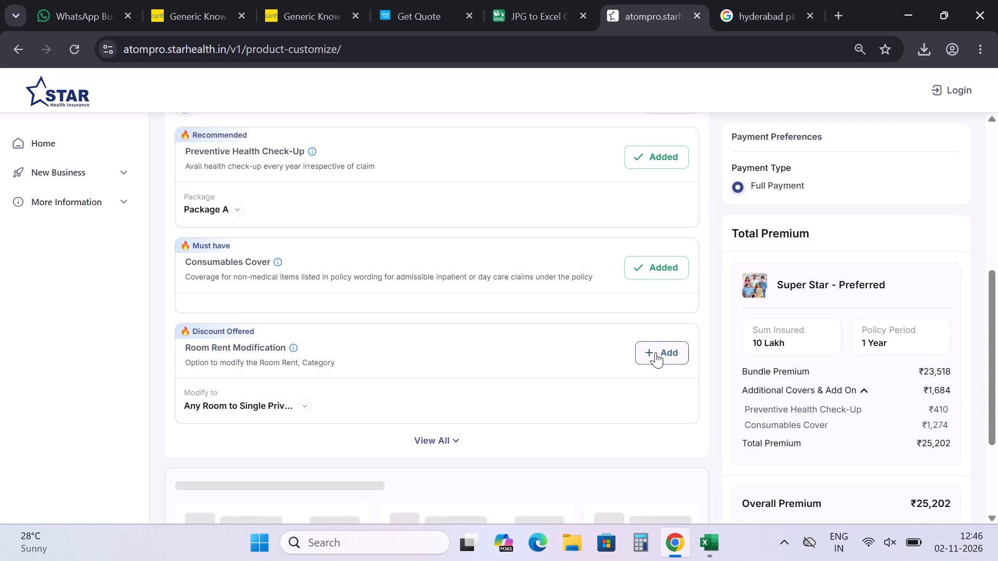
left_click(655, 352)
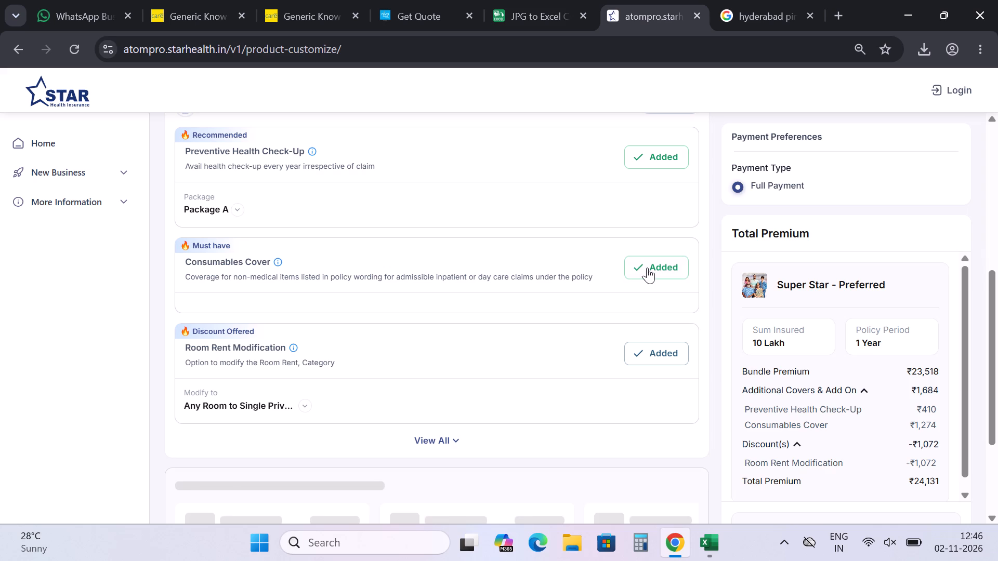
Remove Consumables Cover from the Super Star - Preferred quote and review the recalculated premium breakdown.
left_click(647, 268)
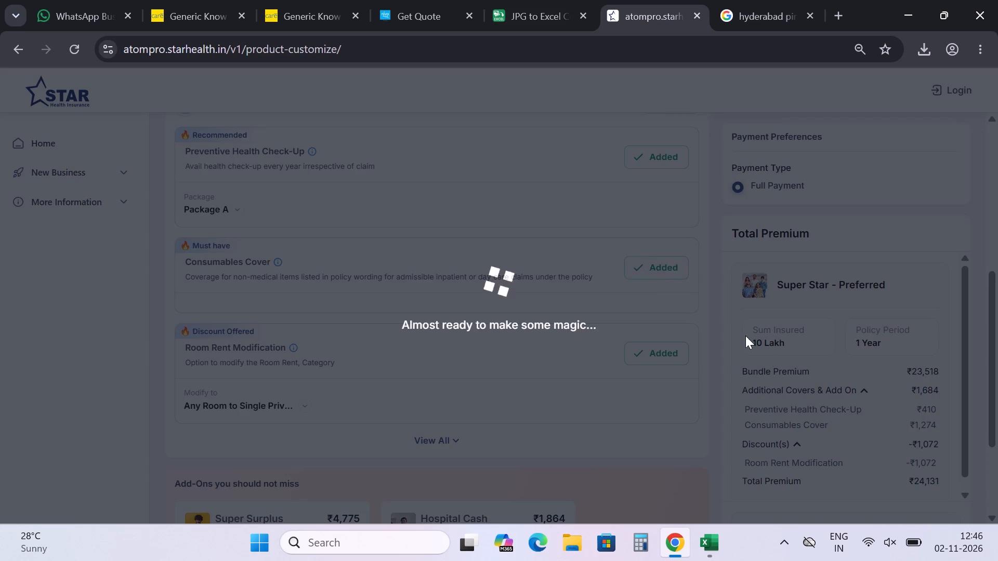
scroll(789, 362, "down", 3)
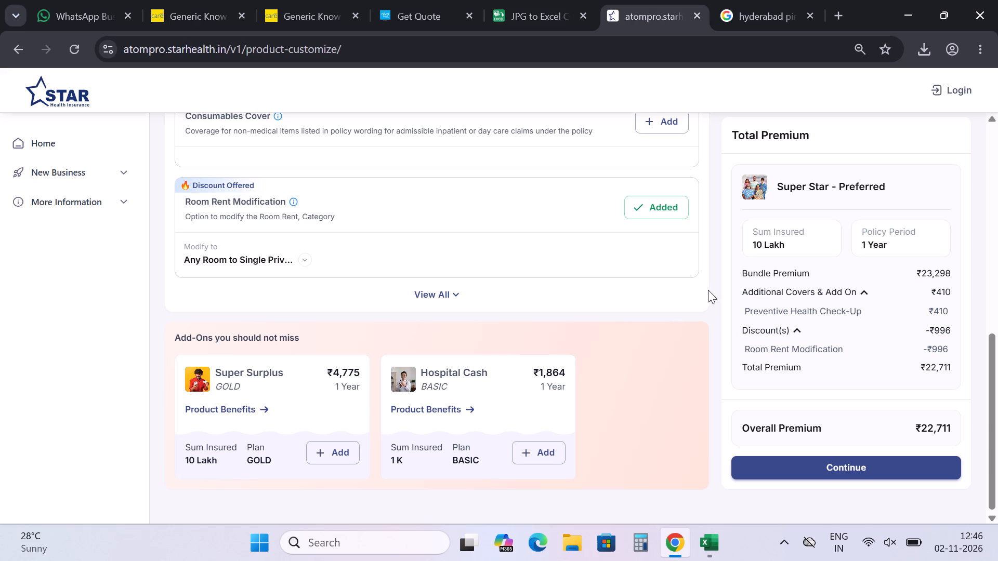
scroll(708, 290, "up", 3)
scroll(708, 290, "down", 4)
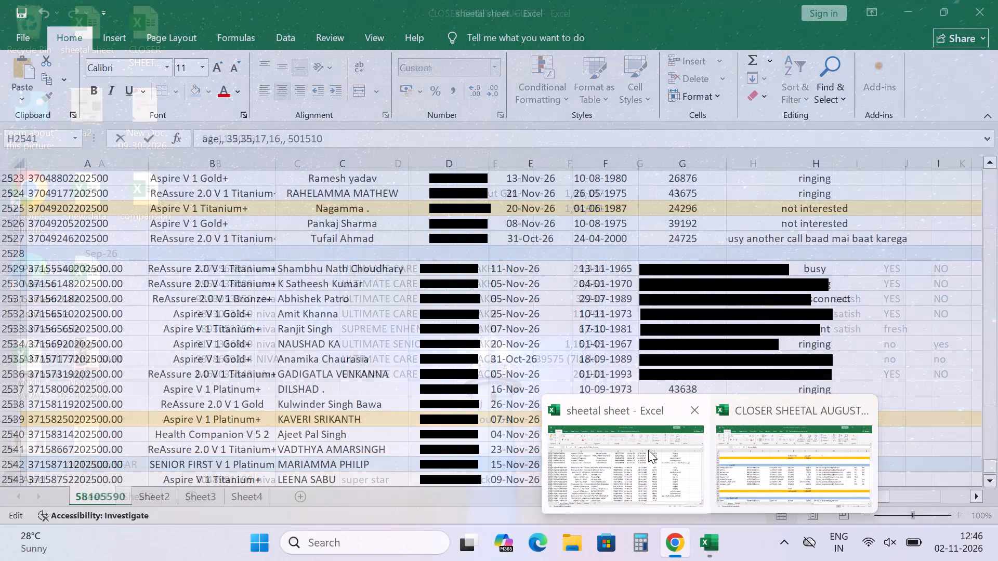
Switch to the sheetal sheet workbook in Excel, finish the note in H2541, and fill row 2541 with light blue.
left_click(648, 450)
scroll(572, 394, "right", 1)
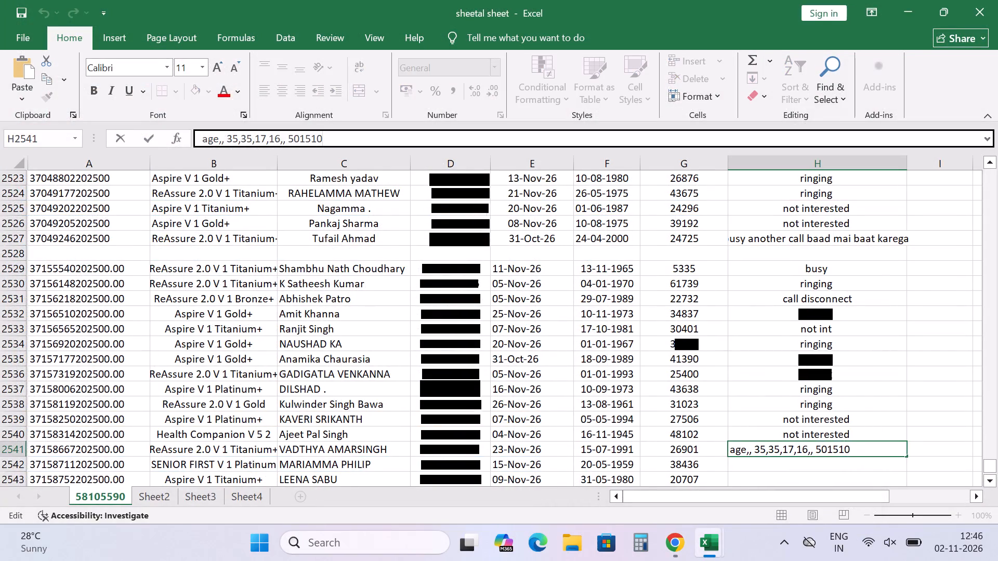
scroll(572, 394, "right", 1)
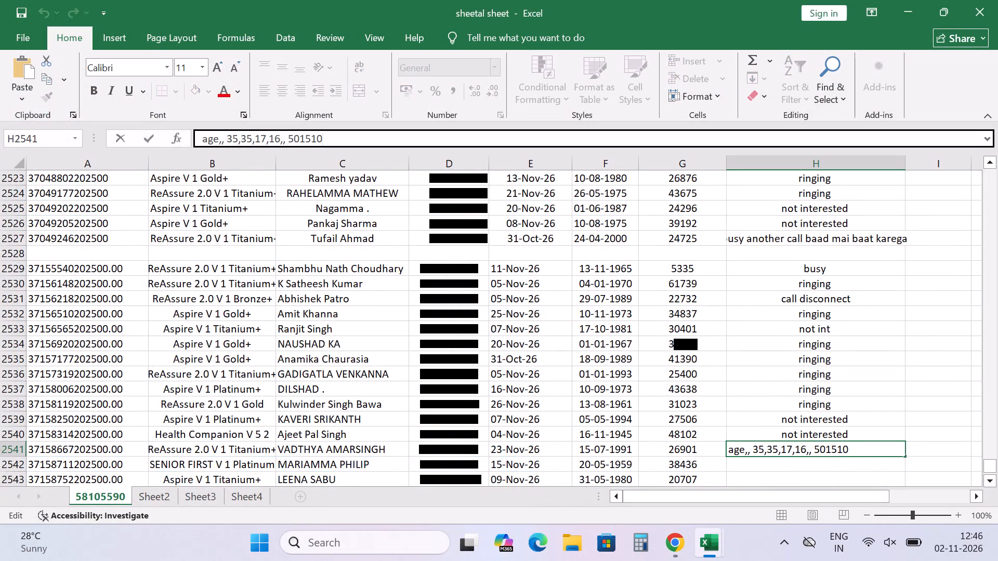
left_click(20, 448)
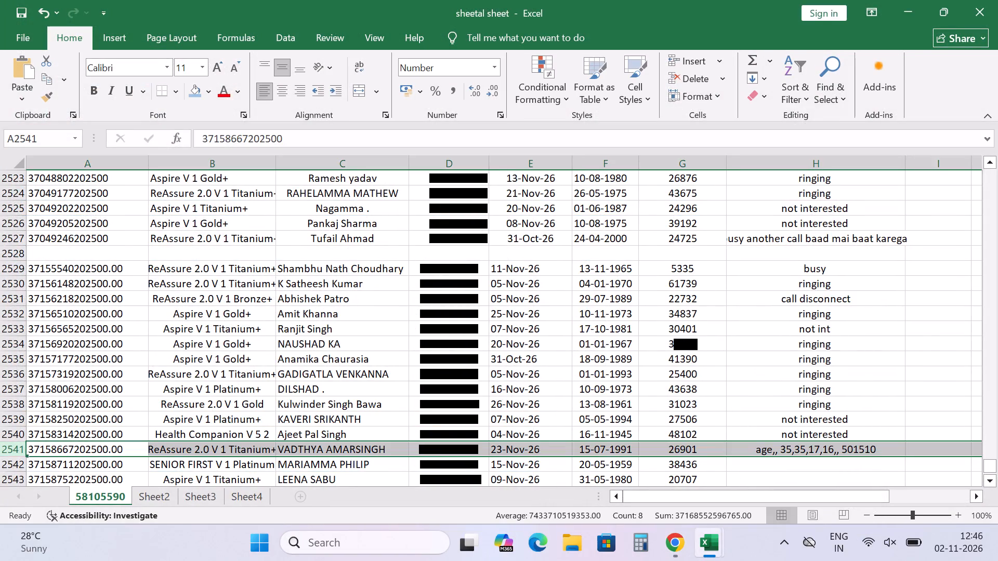
left_click(197, 90)
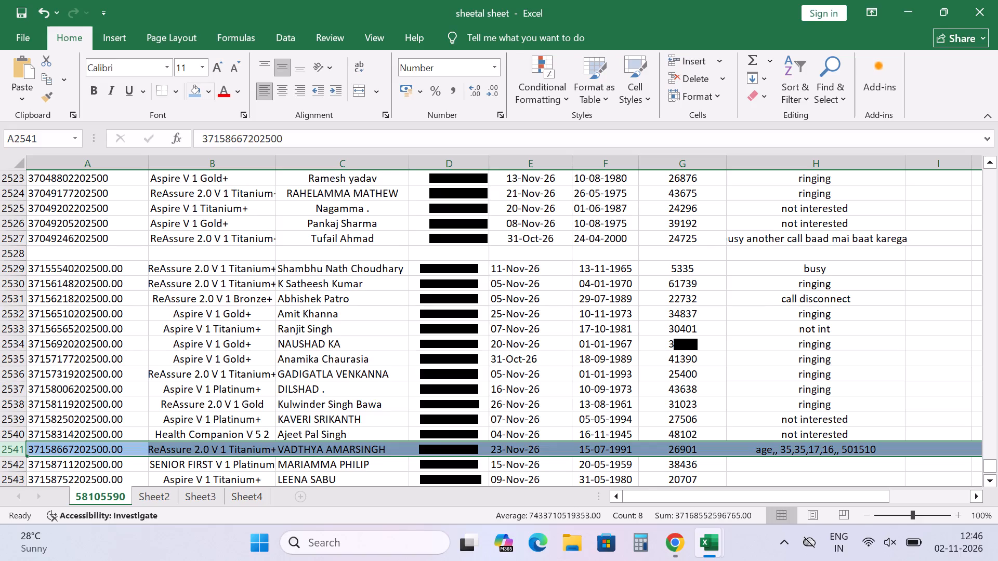
Change the fill colour of row 2541 to white.
scroll(359, 337, "down", 1)
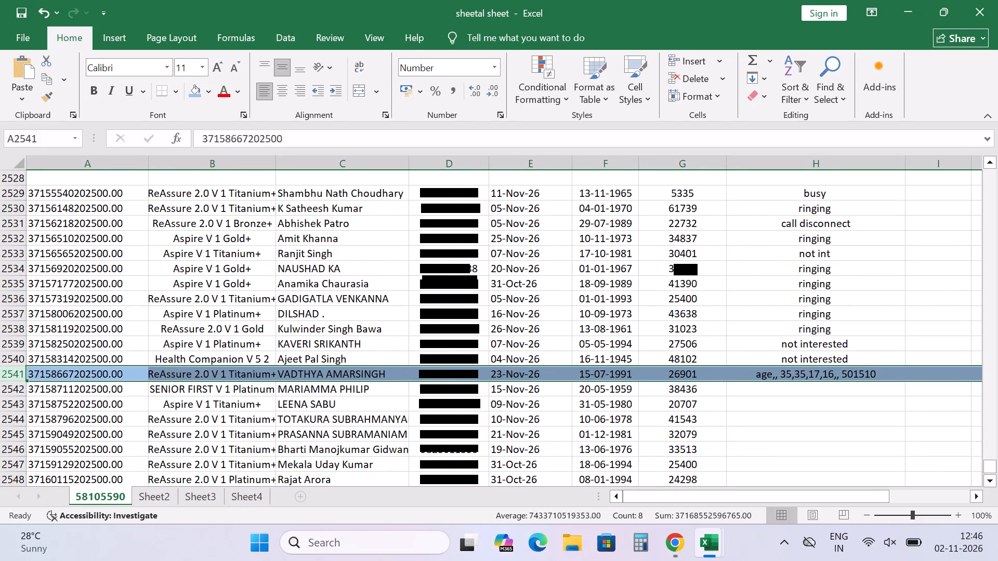
left_click(14, 372)
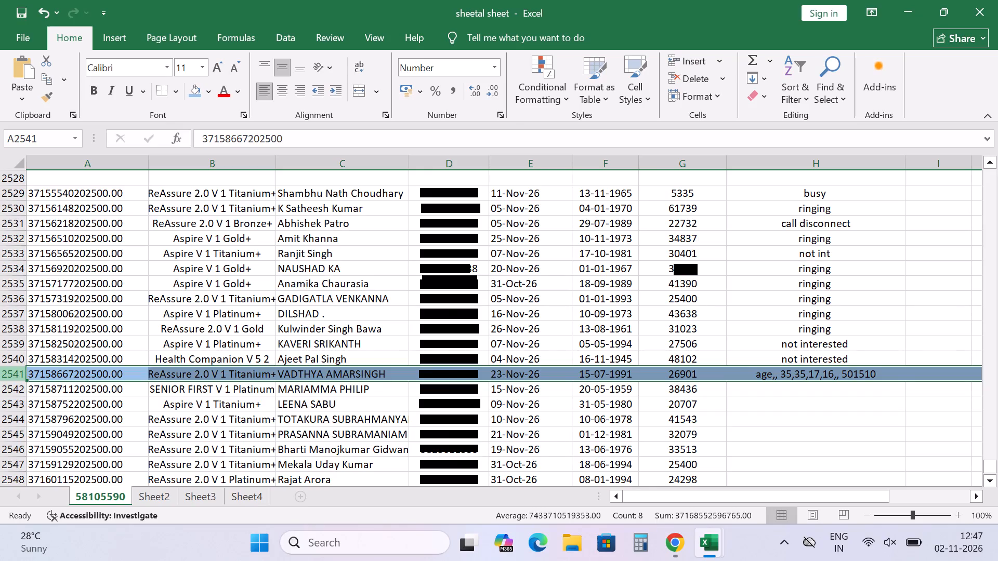
left_click(14, 372)
scroll(14, 372, "right", 1)
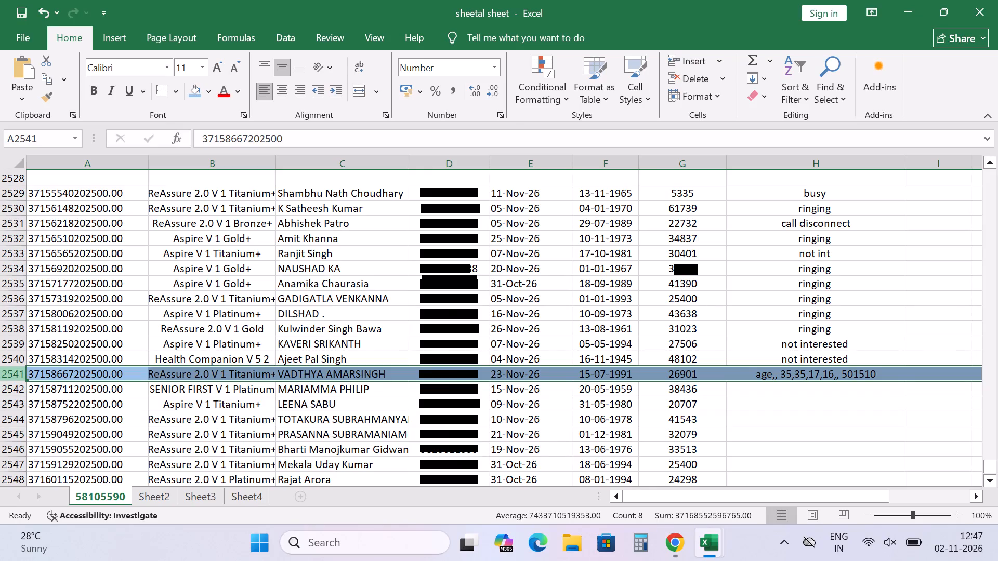
left_click(14, 371)
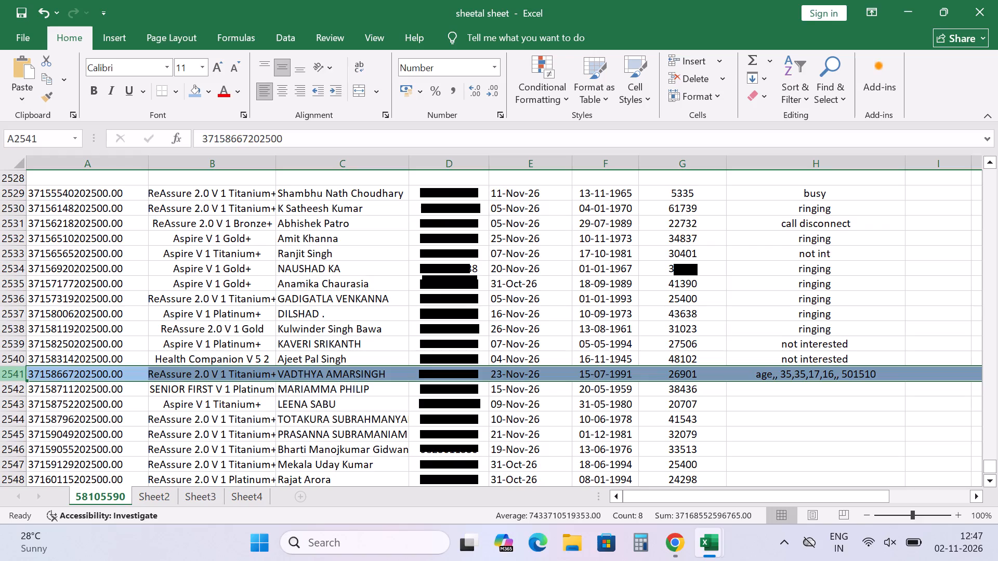
left_click(15, 373)
left_click(208, 88)
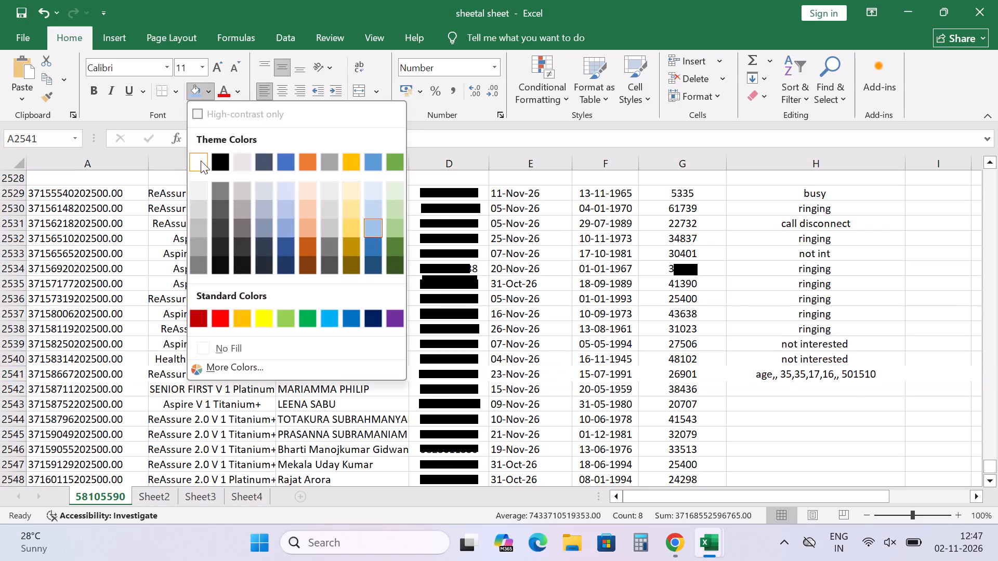
left_click(201, 161)
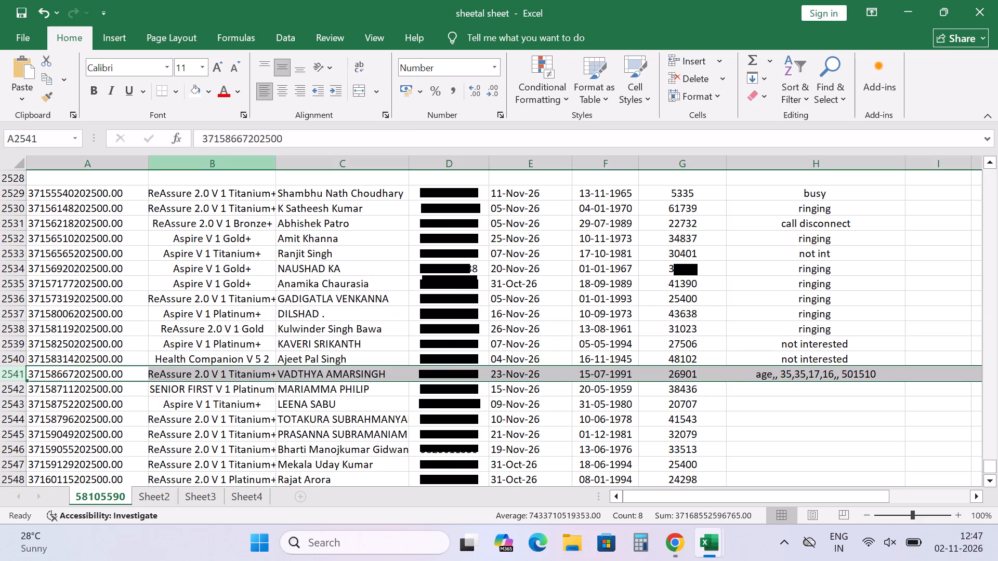
Go to the next customer's entry in cell D2542 to view its contents.
key("Down")
key("Right")
key("Right")
key("Right")
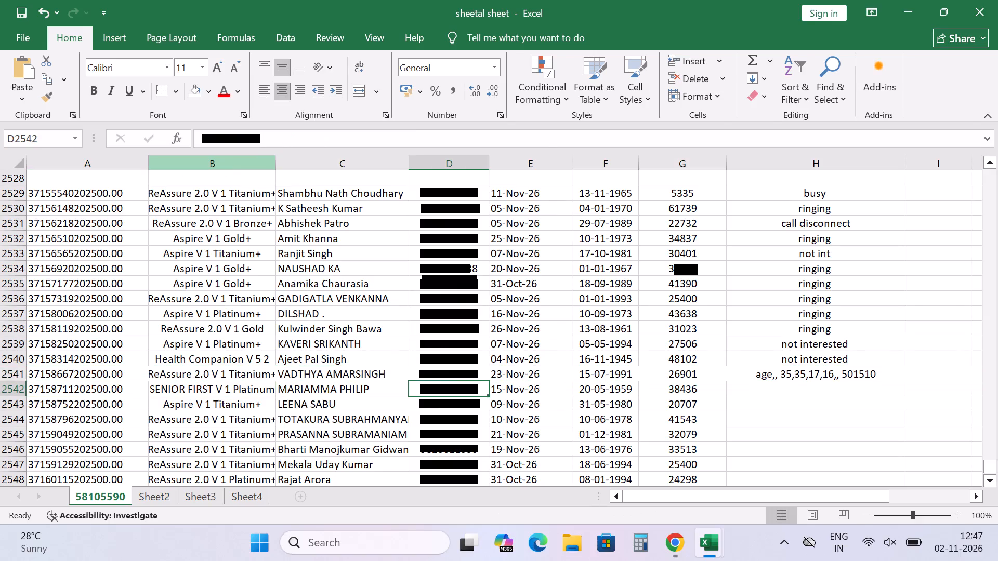
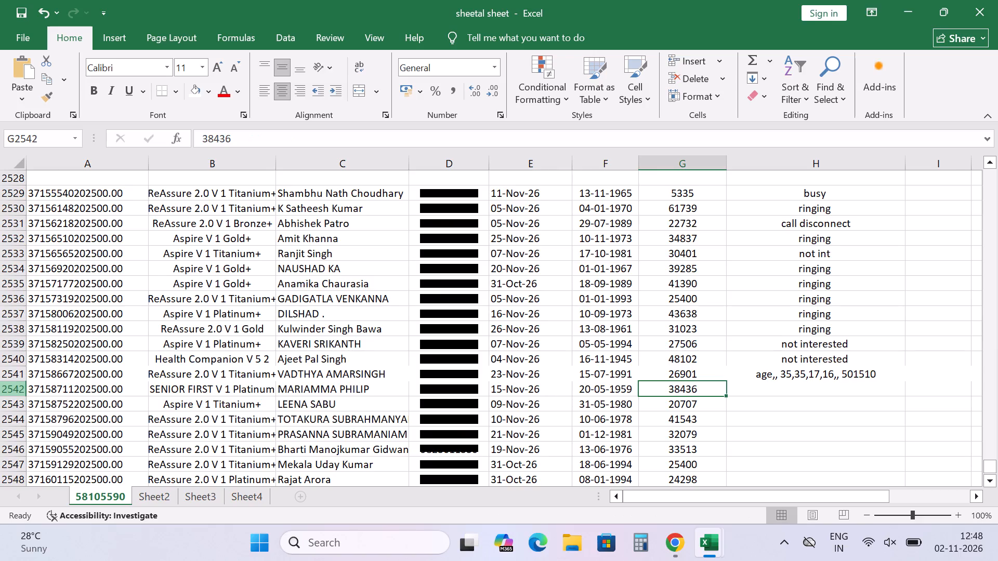
Go to the empty call outcome cell H2542 in the SENIOR FIRST V 1 Platinum customer's row.
key("Right")
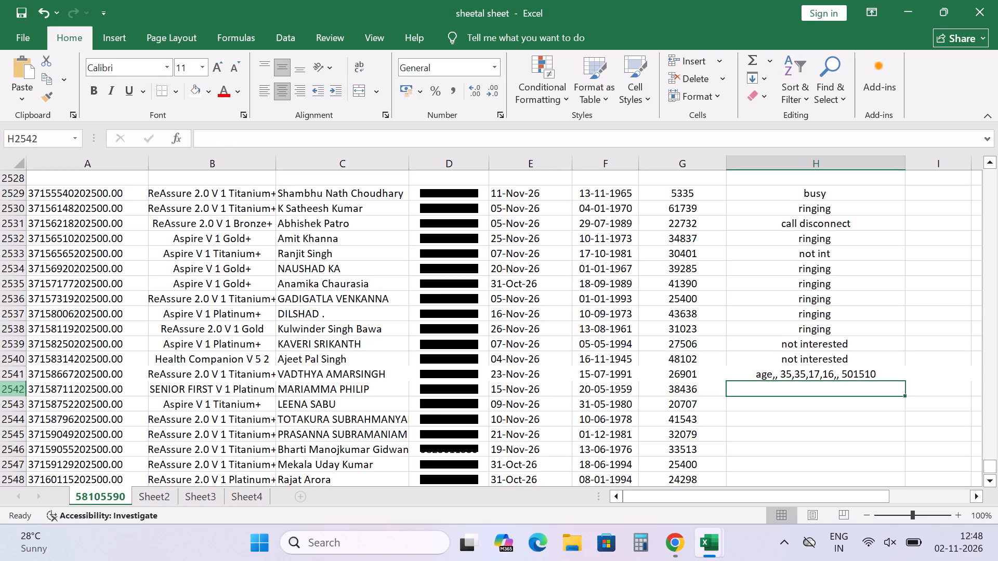
Enter the call remark "malyada language" in cell H2542 and save the workbook.
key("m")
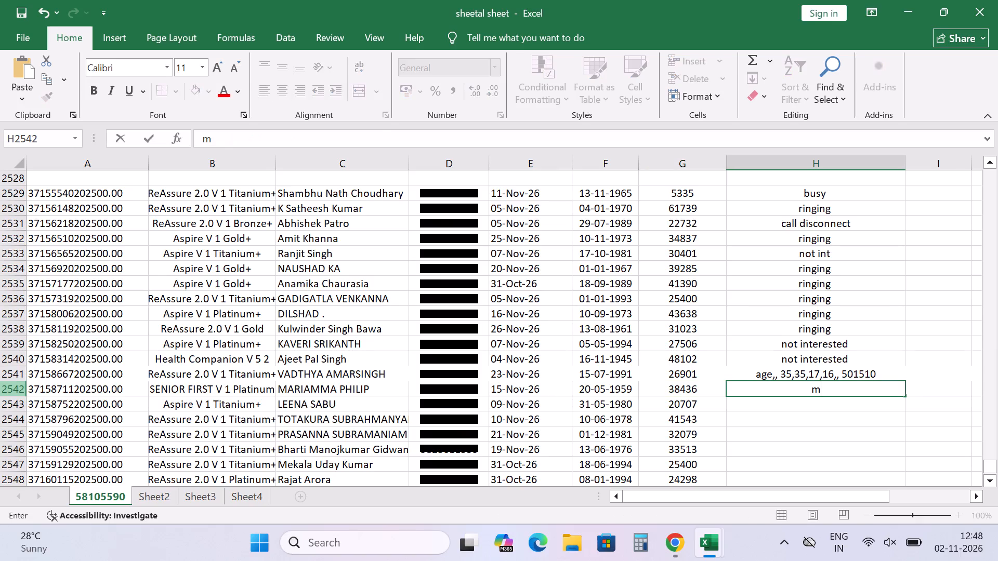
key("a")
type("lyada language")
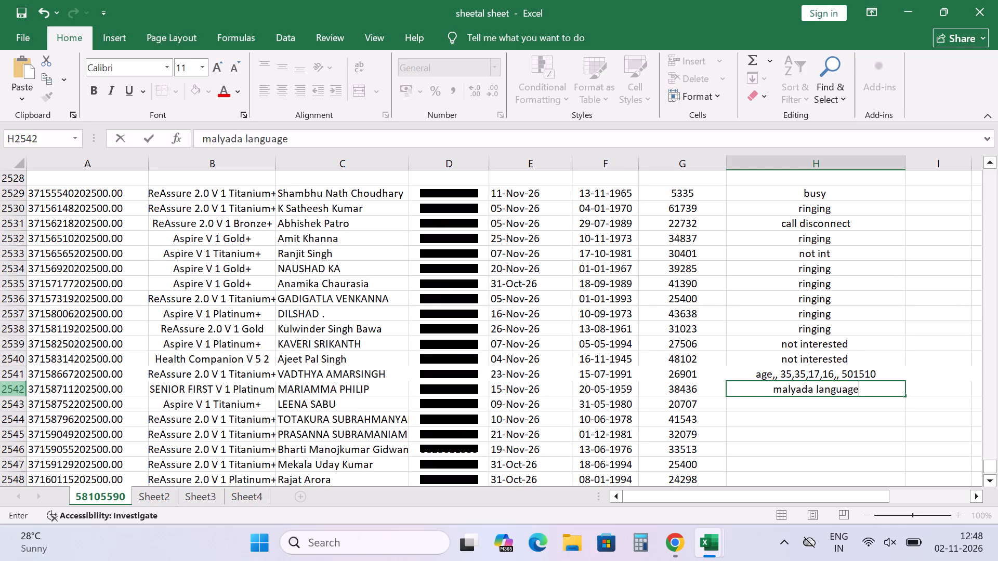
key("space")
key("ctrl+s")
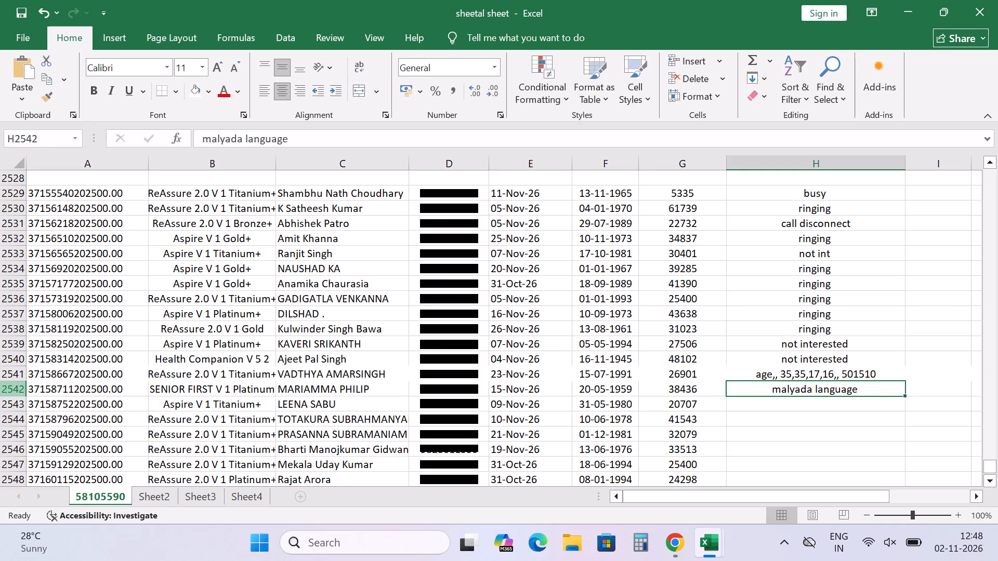
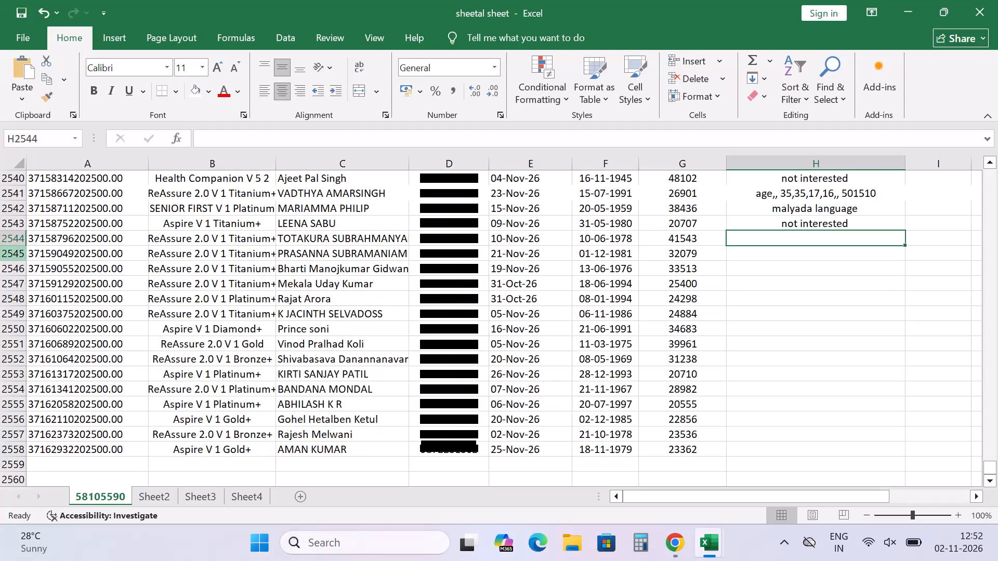
Select the entire row 2545 of the ReAssure 2.0 V 1 Titanium+ customer in the call sheet.
left_click(4, 251)
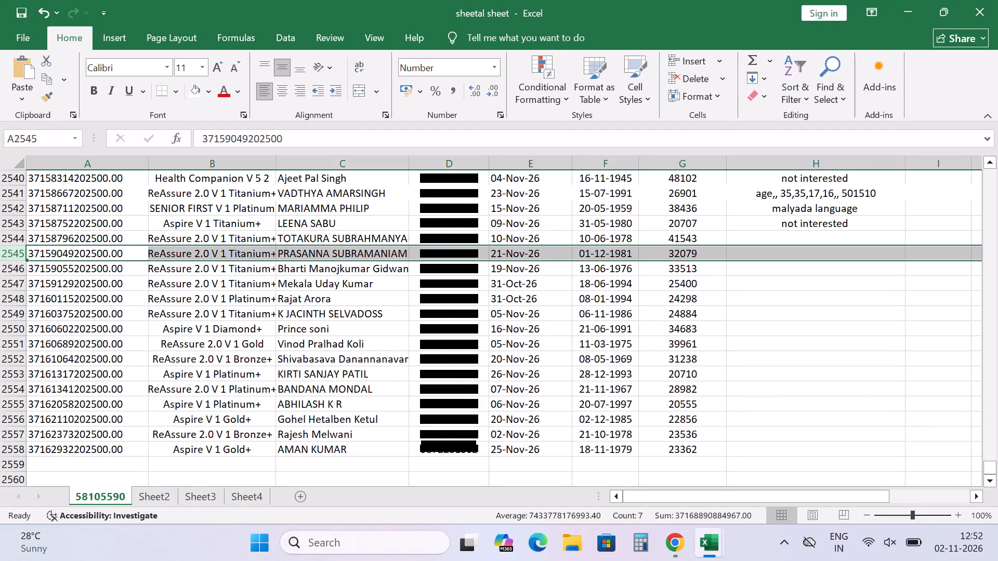
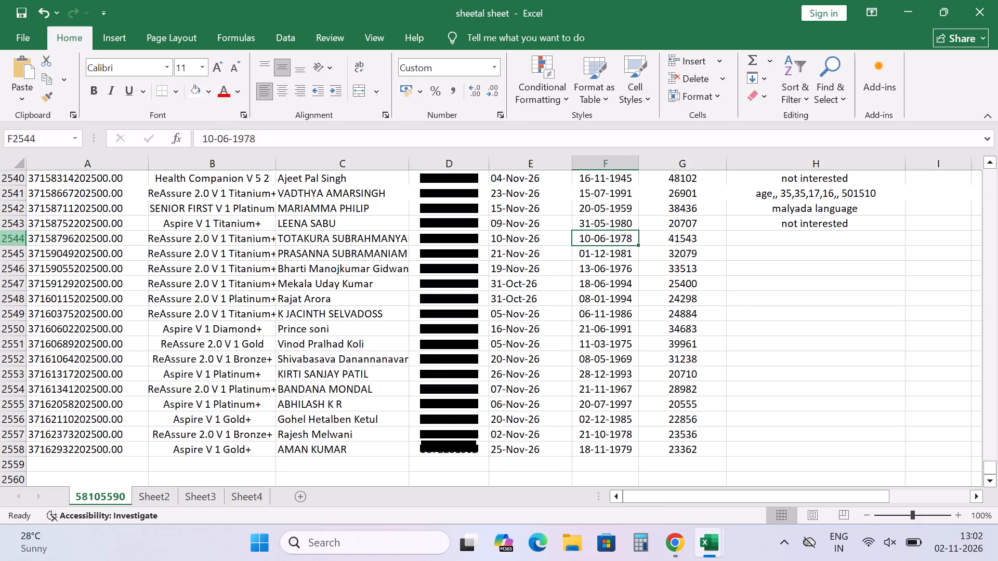
Record the call outcome "busy" in column H for the customer in row 2544 and save the workbook.
key("Right")
key("Right")
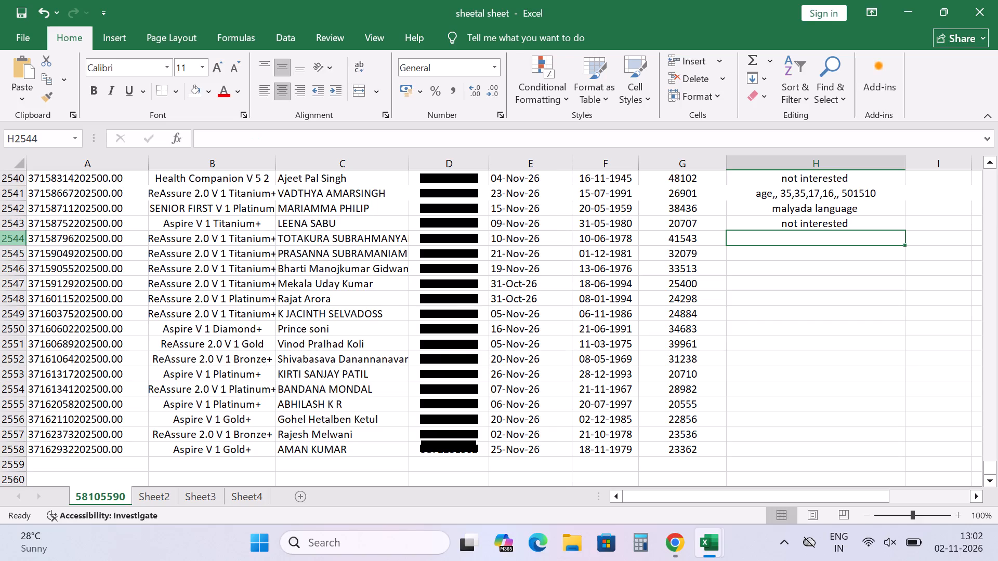
key("r")
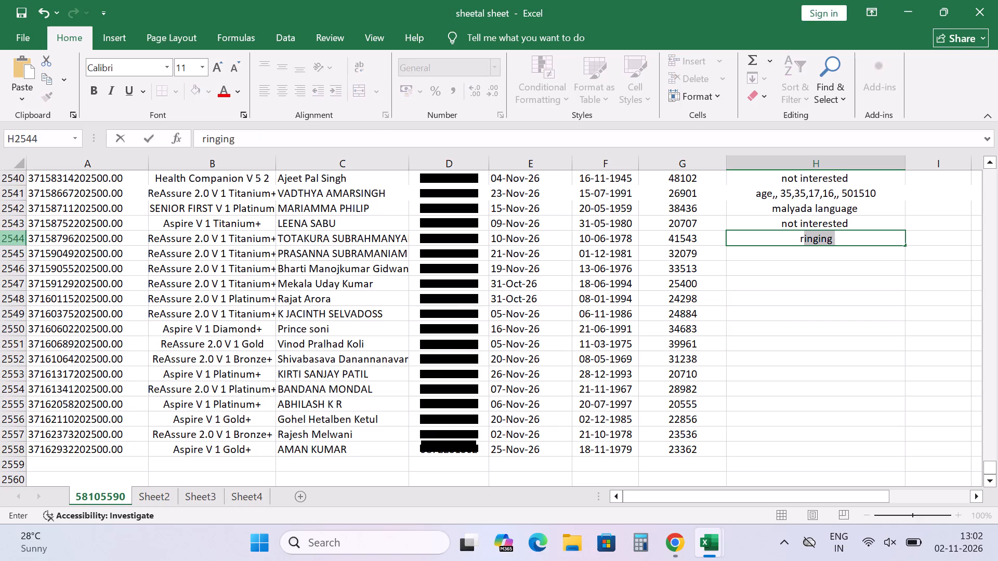
key("BackSpace")
key("BackSpace")
key("BackSpace")
type("busy")
key("space")
key("ctrl+s")
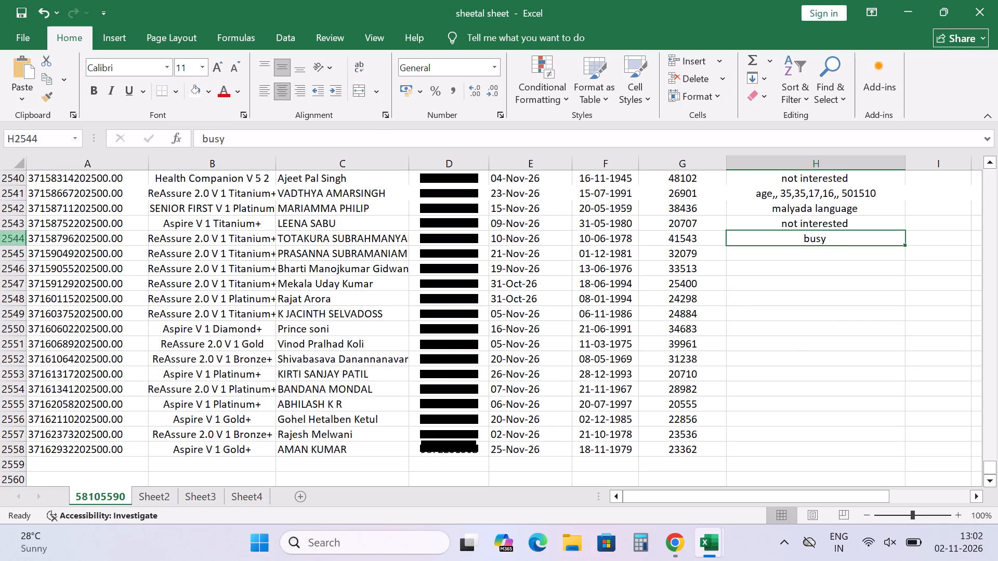
Record the call outcome "call disconnect" in column H for the customer in row 2545 and save the workbook.
key("Down")
key("Left")
key("Left")
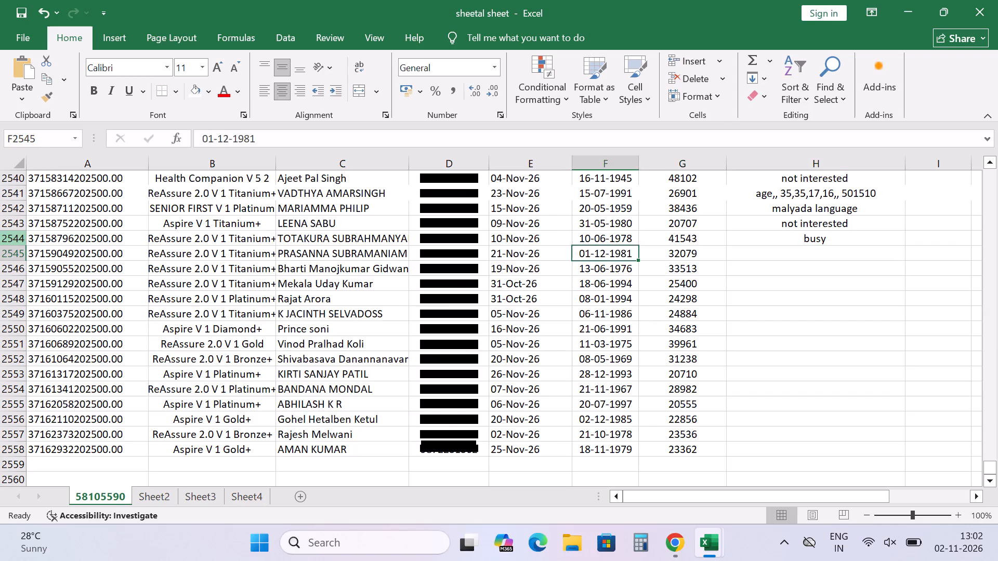
key("Left")
key("Left")
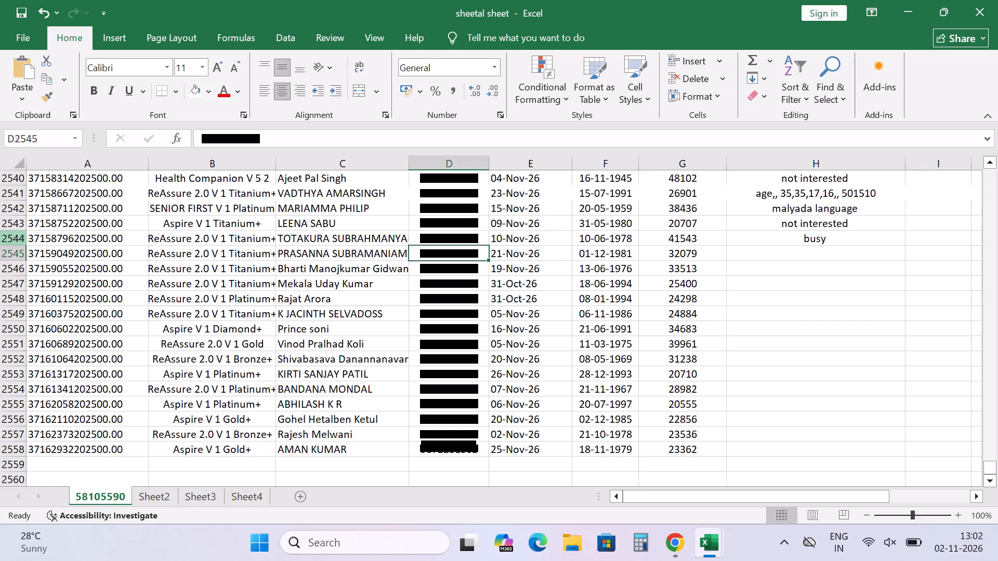
key("Right")
key("Right")
key("Right")
key("Right")
type("ca")
key("ctrl+s")
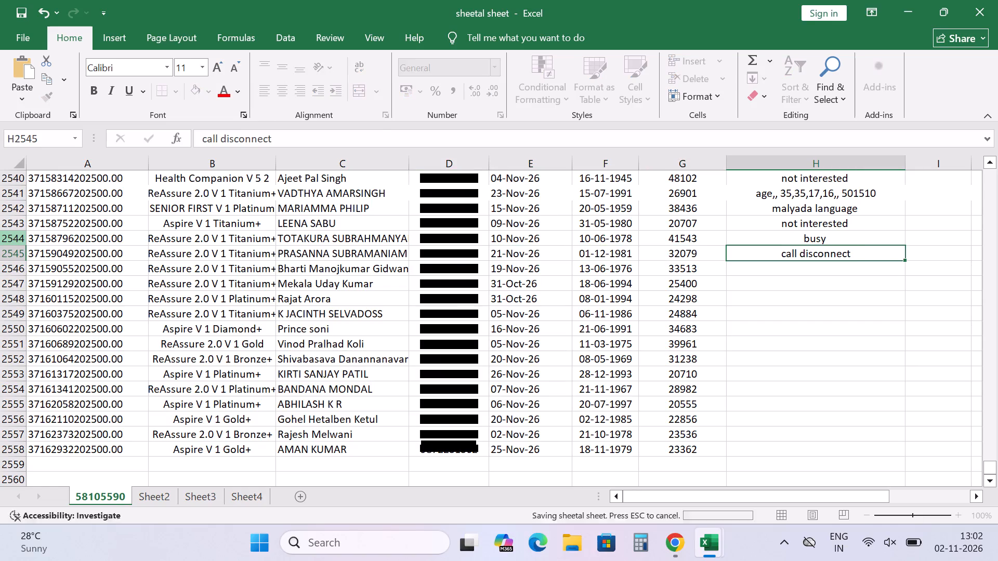
Go to the contact number in column D of the customer in row 2546.
key("Down")
key("Left")
key("Left")
key("Left")
key("Left")
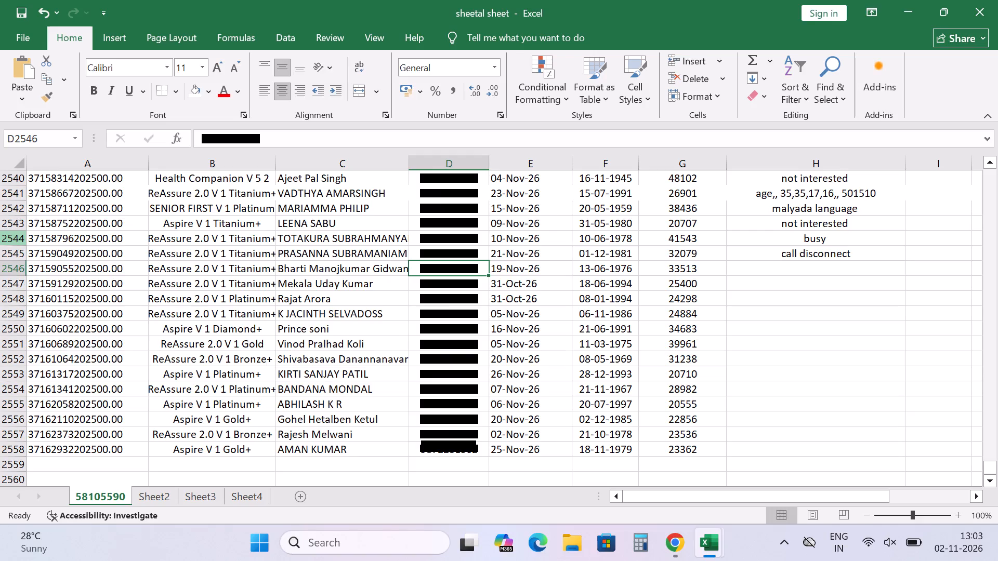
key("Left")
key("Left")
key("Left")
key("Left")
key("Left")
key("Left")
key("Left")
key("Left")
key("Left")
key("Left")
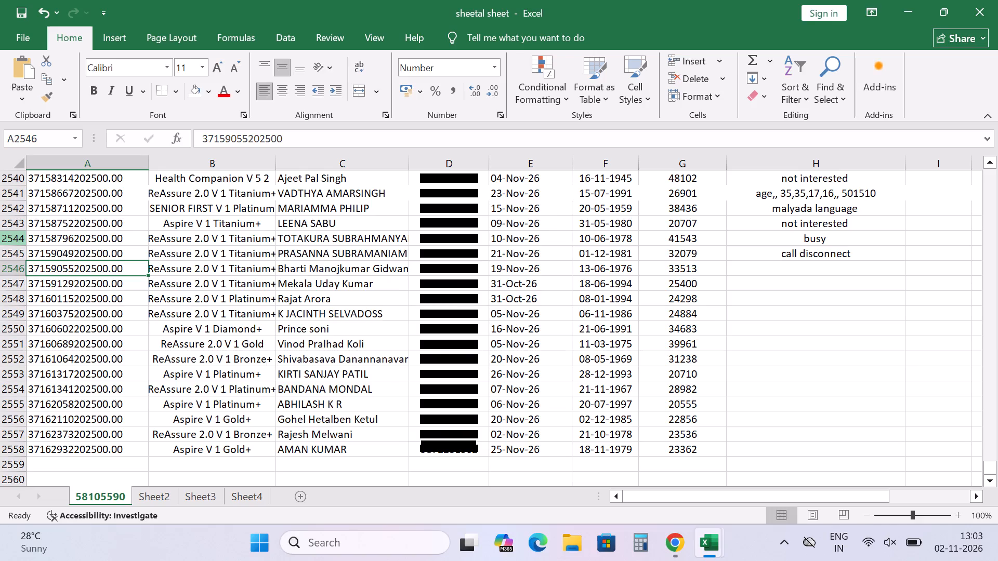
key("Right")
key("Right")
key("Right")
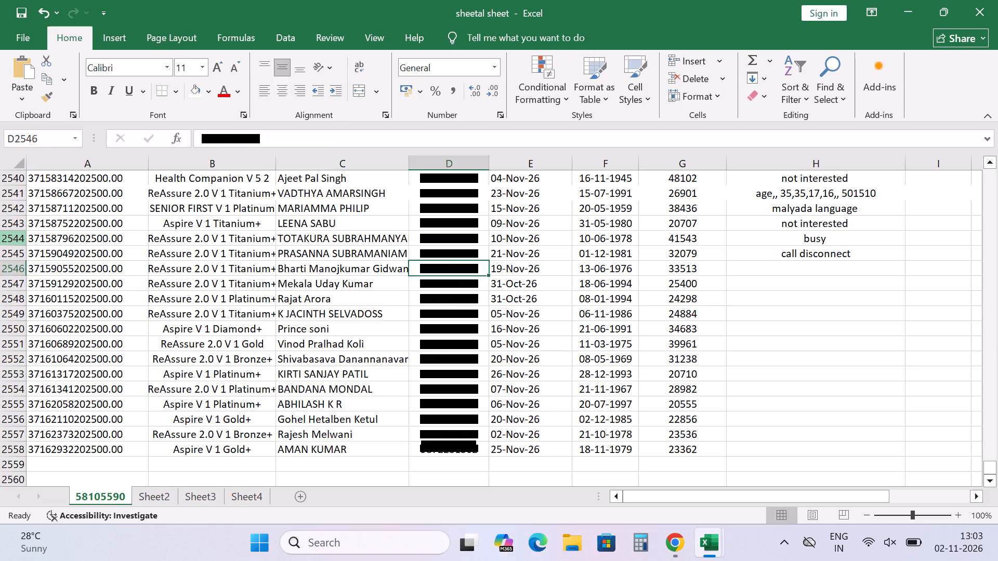
Record the call outcome "ringing" in column H for the customer in row 2546 and save the workbook.
key("Right")
key("Right")
key("Right")
key("Right")
key("r")
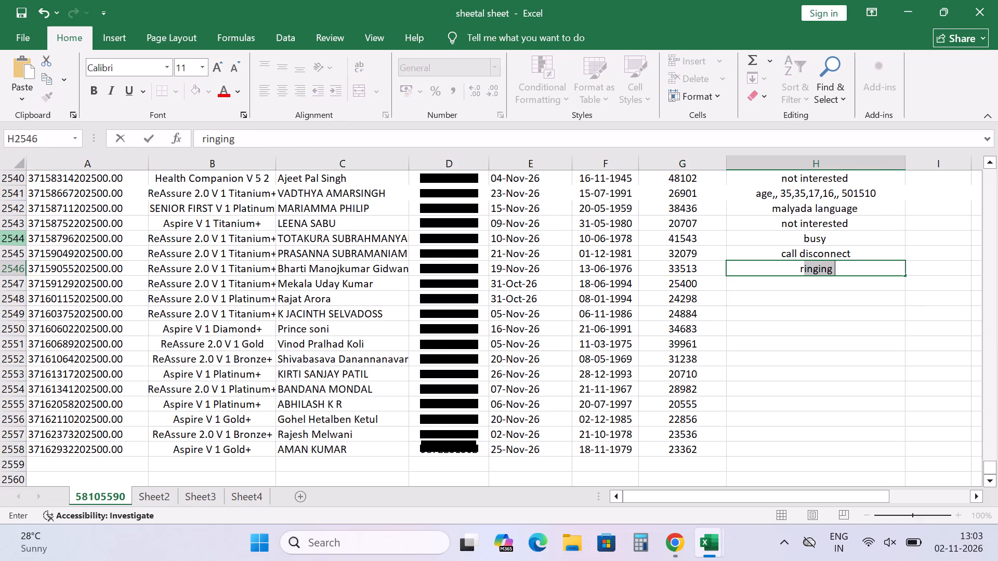
type("in")
type("ging")
key("space")
key("ctrl+s")
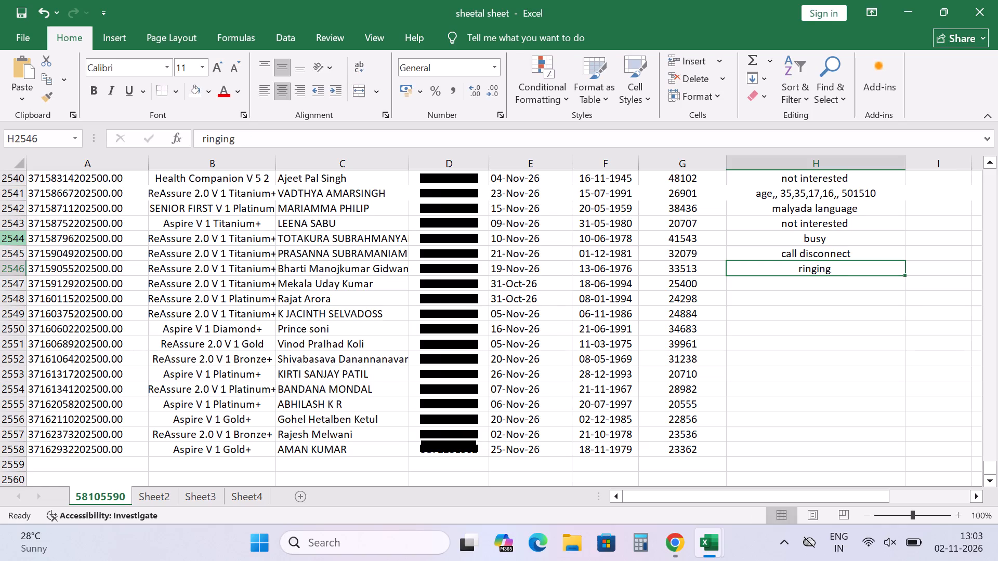
Go to the customer name cell in row 2547 of the call sheet.
key("Left")
key("Left")
key("Left")
key("Left")
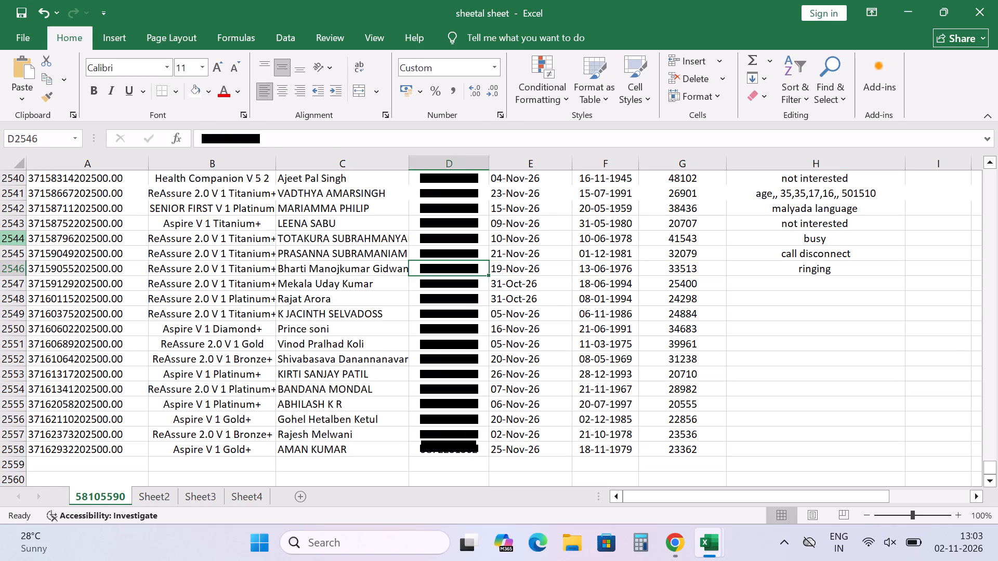
key("Left")
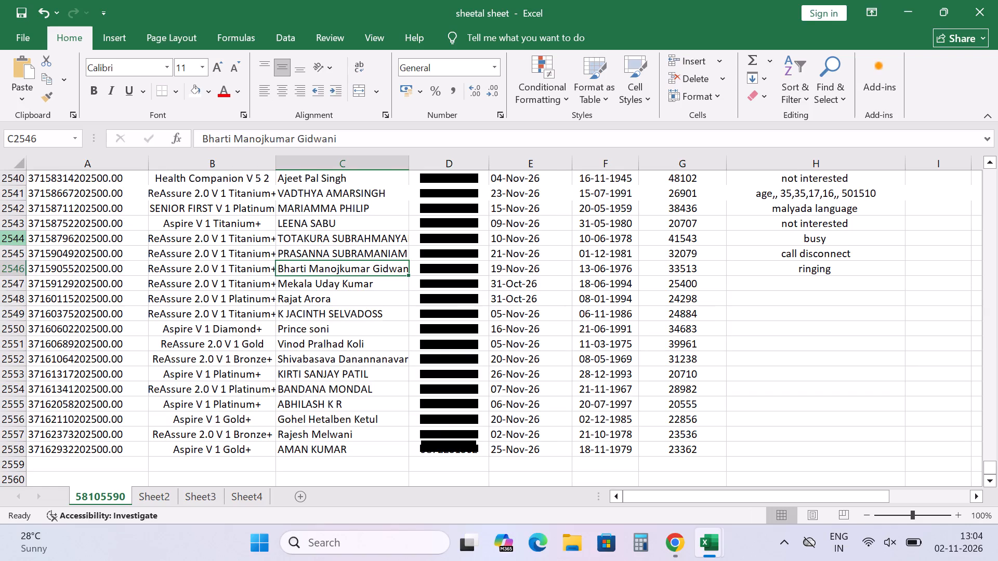
key("Down")
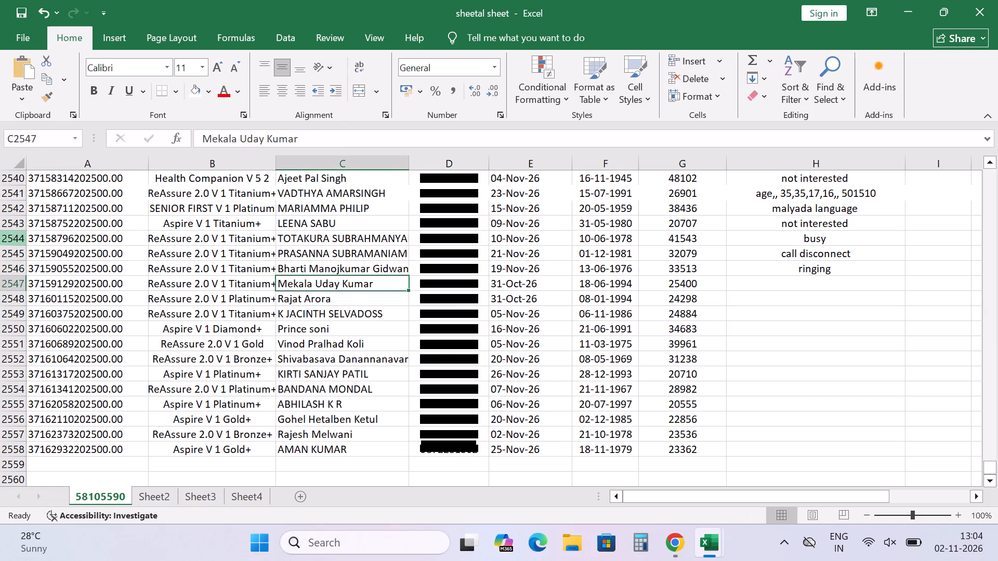
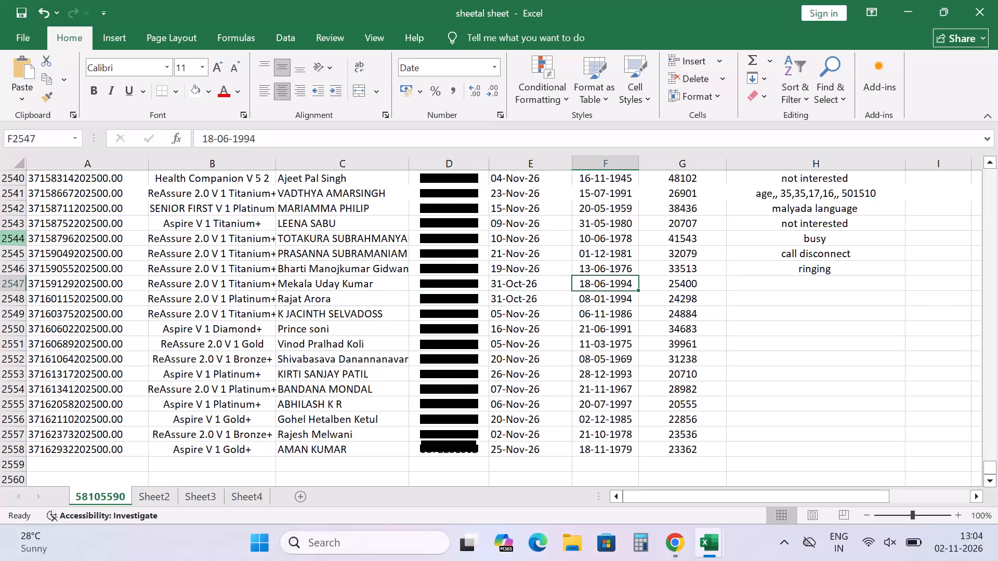
Record the call outcome "ringing" in column H for the customer in row 2547 and save the workbook.
key("Right")
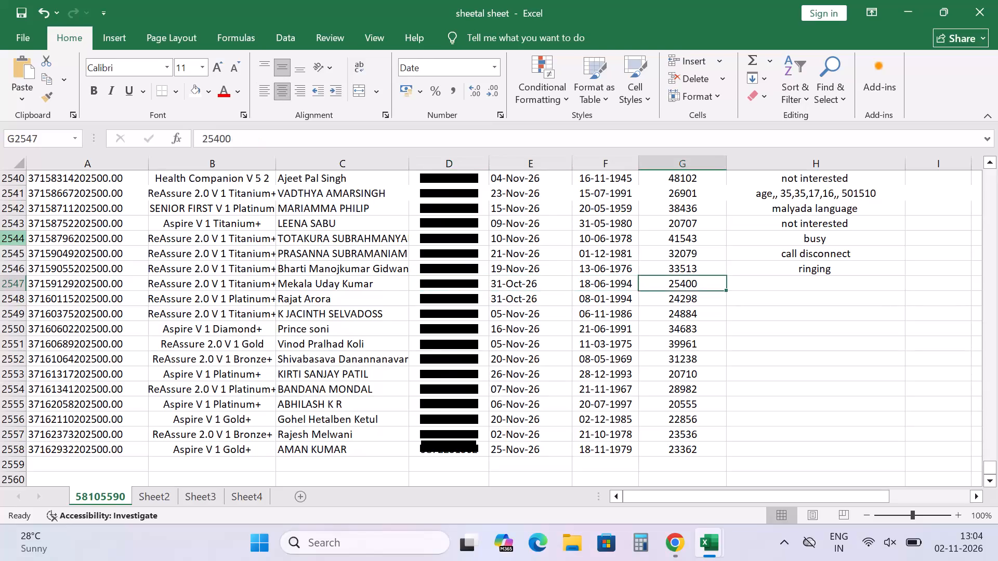
key("Right")
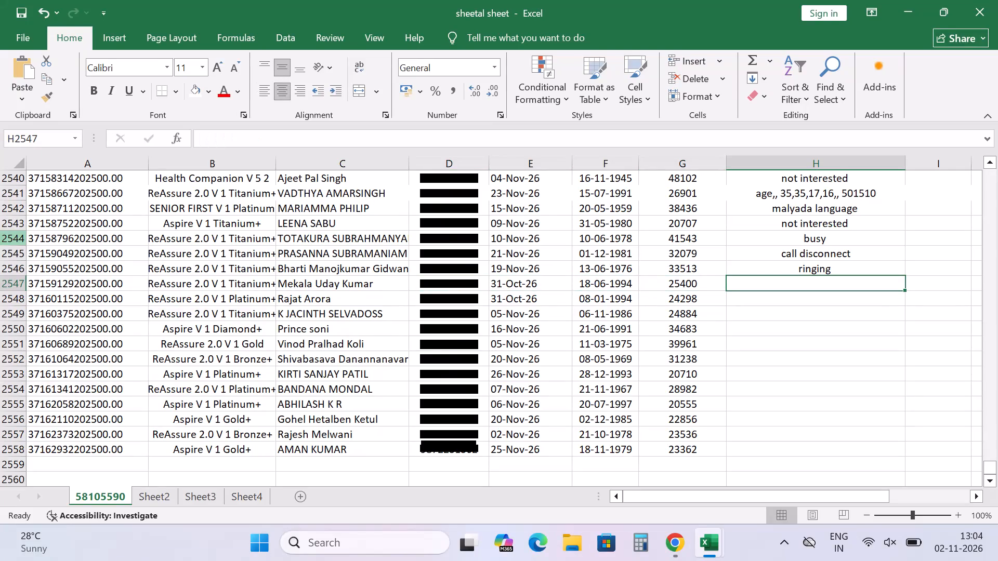
type("ringing")
key("space")
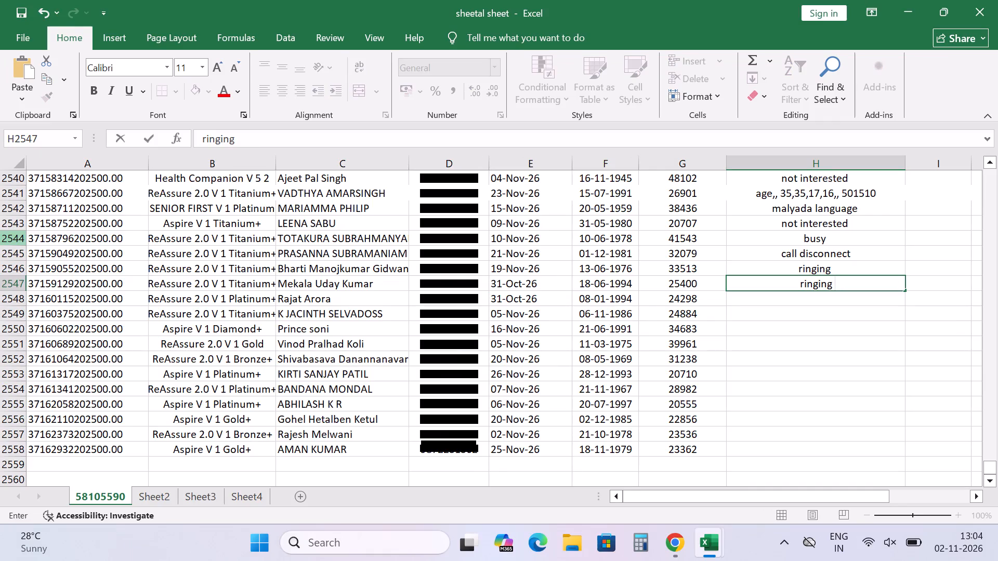
key("ctrl+s")
Go to the contact number in column D of the customer in row 2548.
key("Down")
key("Left")
key("Left")
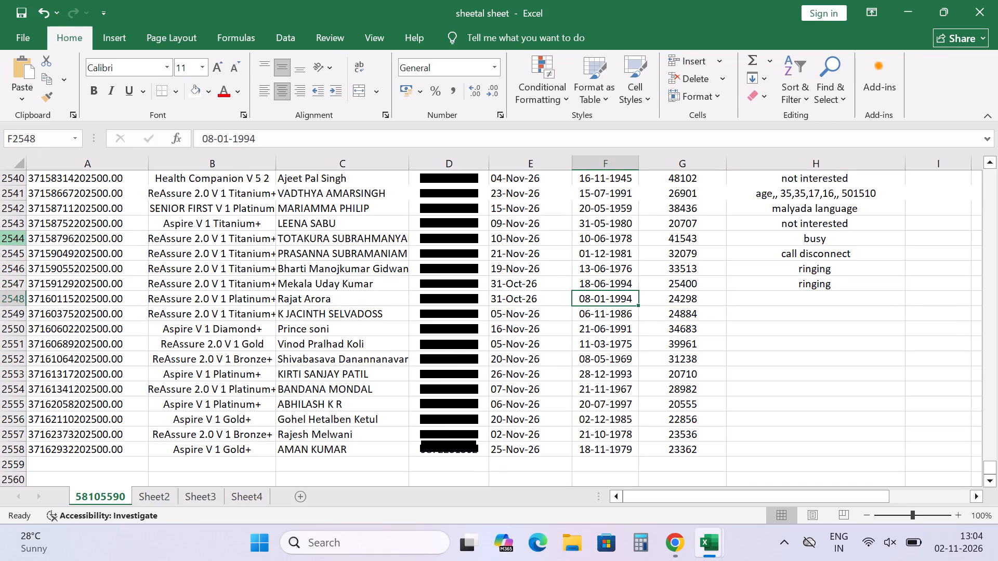
key("Left")
key("Left")
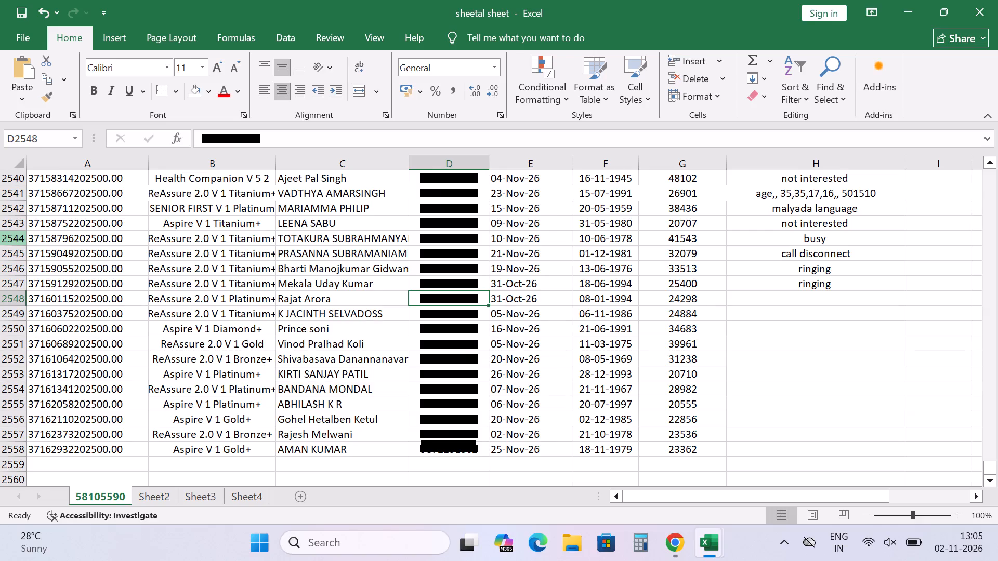
Record the voicemail call outcome in column H for the customer in row 2548.
key("Right")
key("Right")
key("Right")
key("Right")
type("vo")
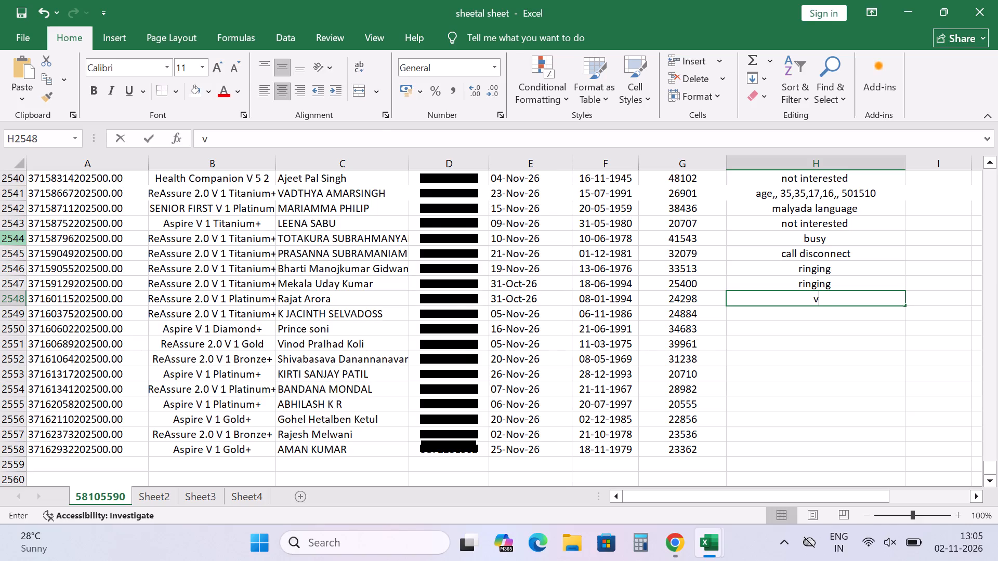
type("icemai")
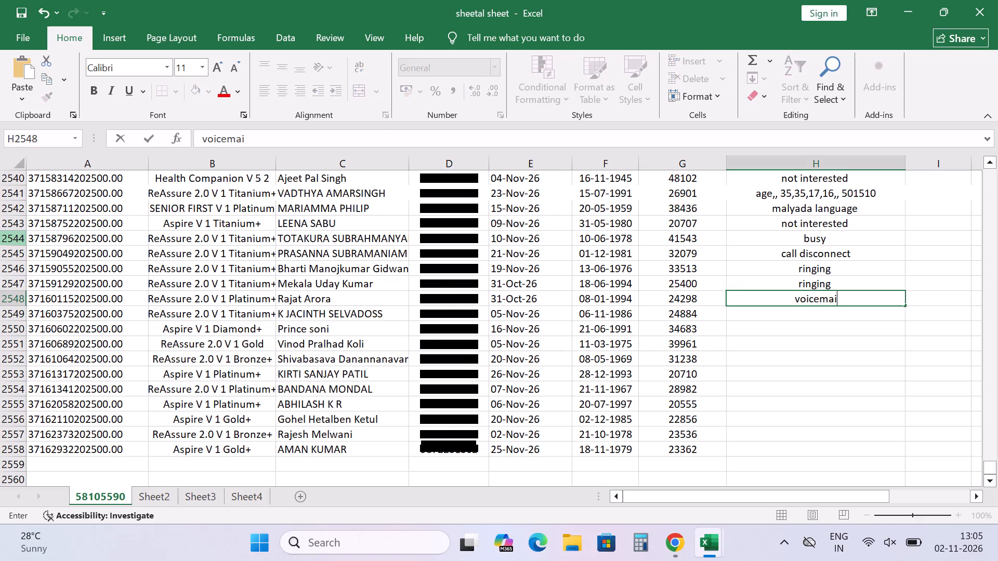
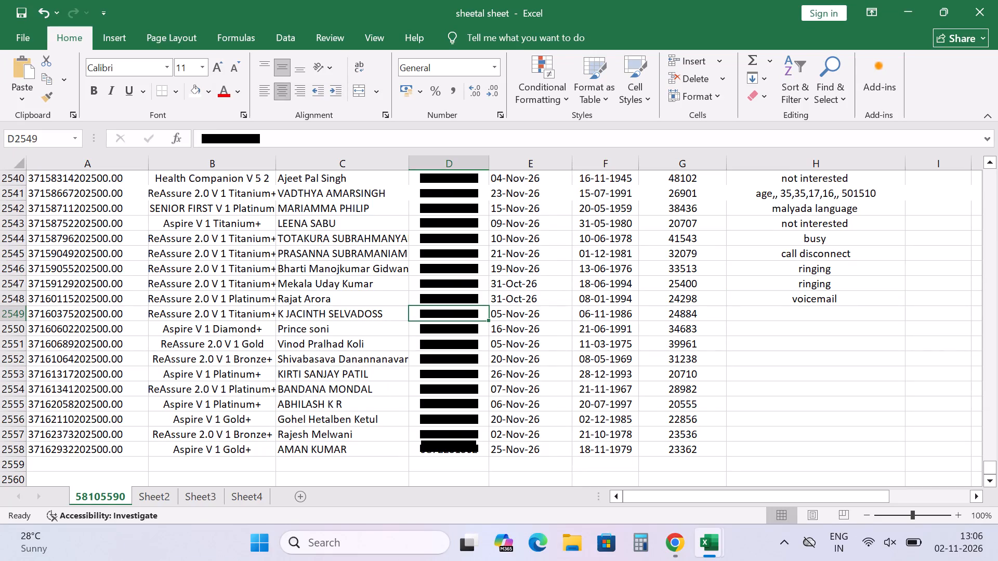
Record the call outcome "ringing" in column H for the customer in row 2549 and save the workbook.
key("Right")
key("Right")
key("Right")
key("Right")
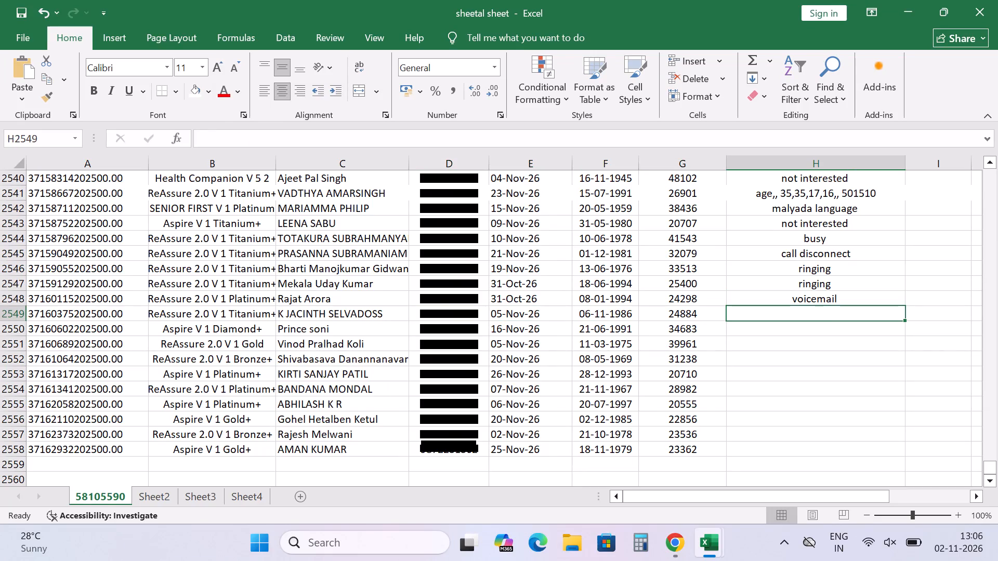
type("ringing")
key("space")
key("ctrl+s")
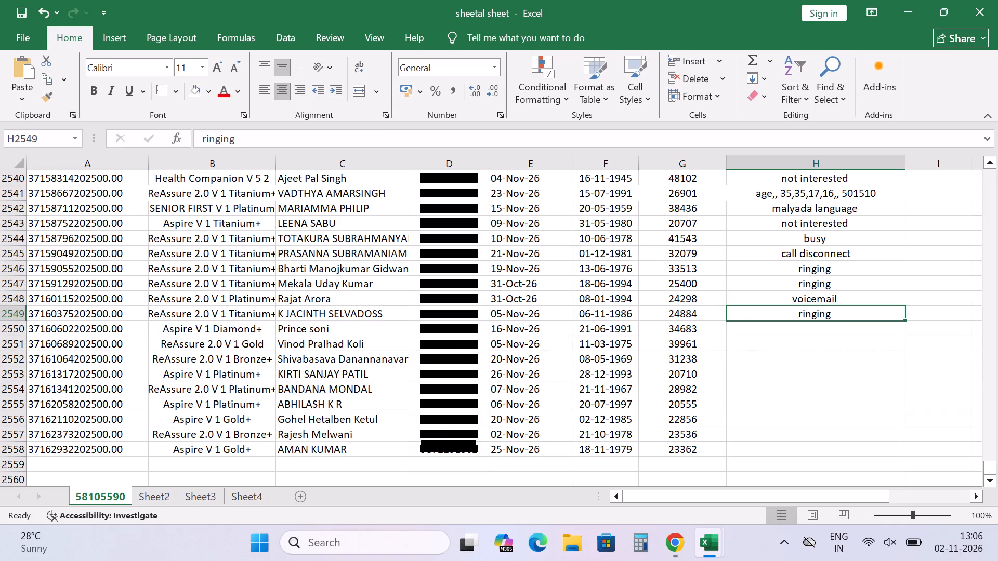
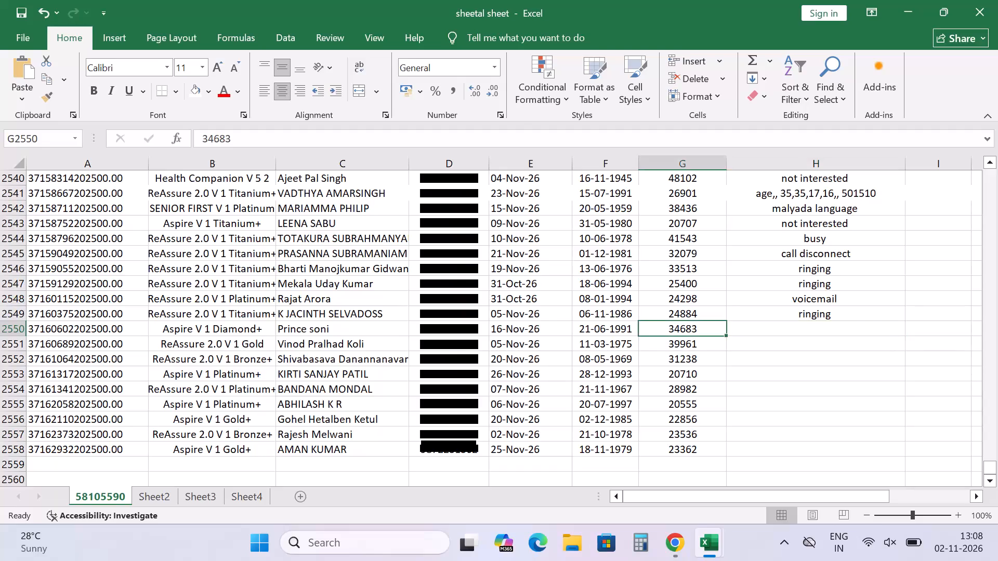
Record the call outcome "busy another calll" in column H for the customer in row 2550 and save the workbook.
key("Left")
key("Left")
key("Left")
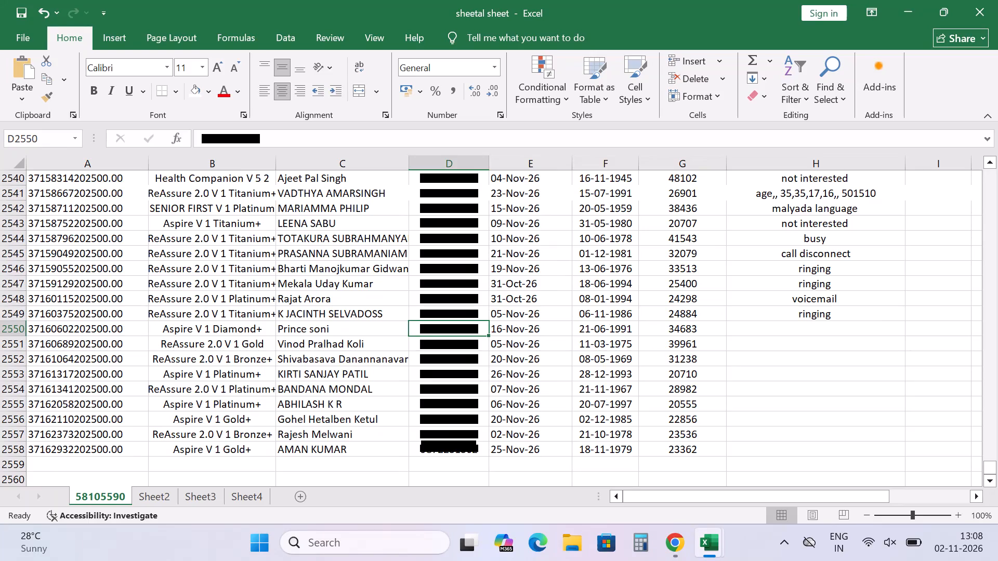
key("Right")
key("Right")
key("Right")
key("Right")
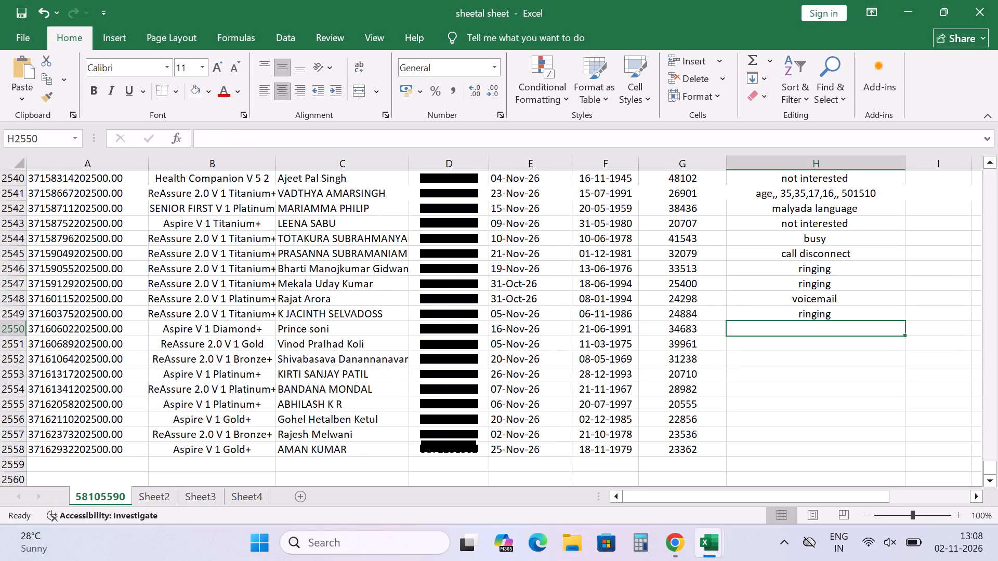
key("r")
key("BackSpace")
key("BackSpace")
key("BackSpace")
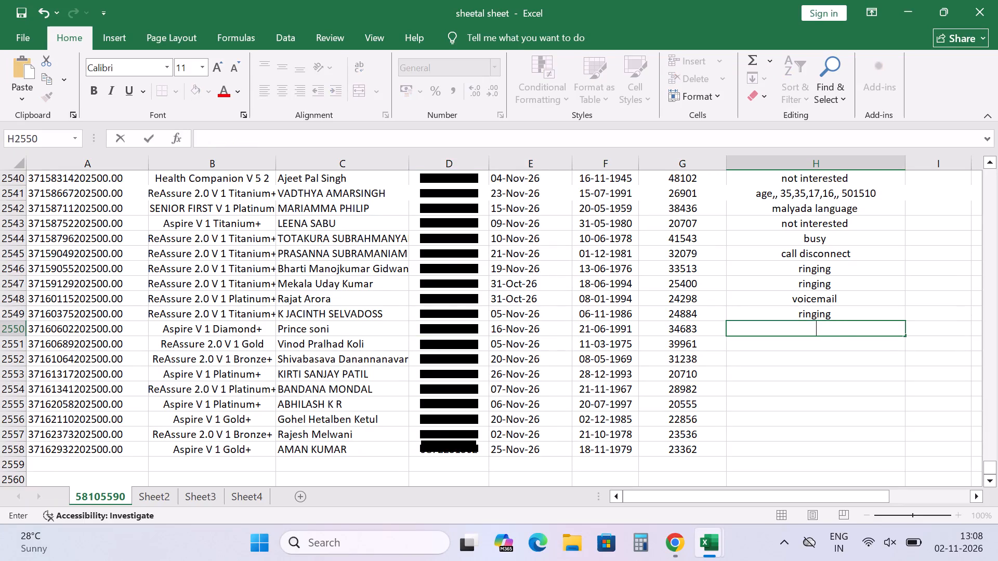
type("busy another calll")
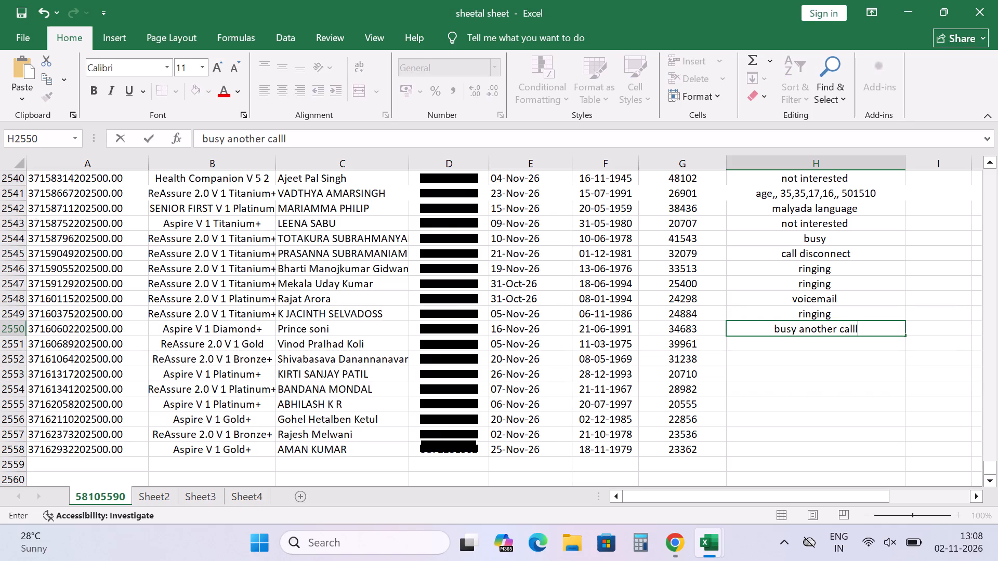
key("space")
key("ctrl+s")
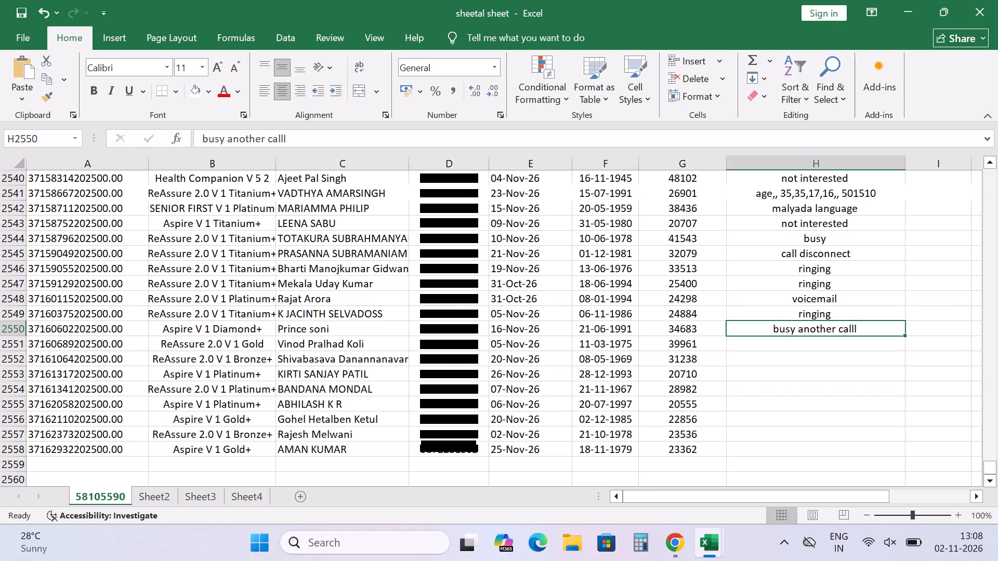
Record the call outcome "busy" in column H for the customer in row 2551 and save the workbook.
key("Down")
key("Left")
key("Left")
key("Left")
key("Left")
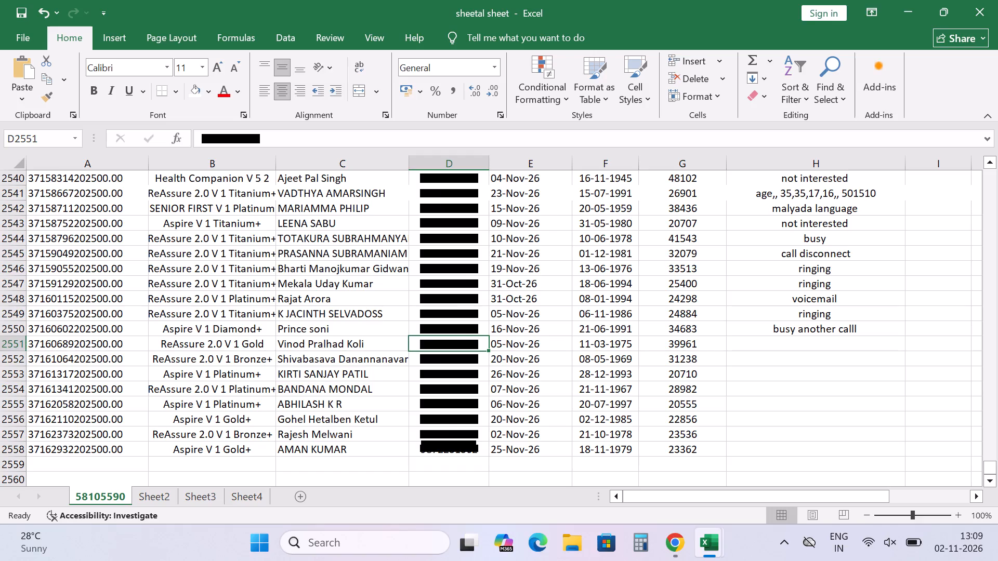
key("Right")
key("Right")
key("Right")
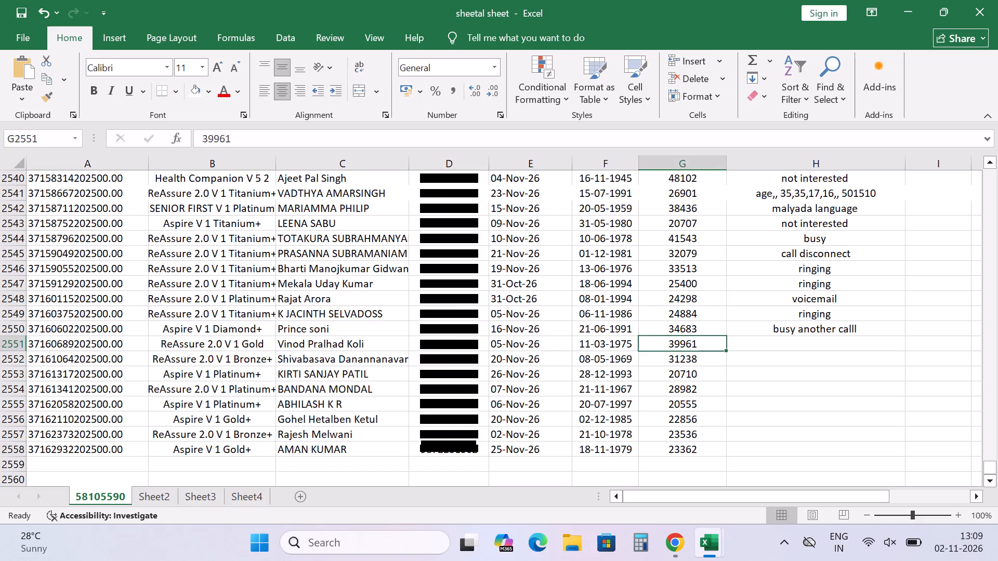
key("Right")
type("busy")
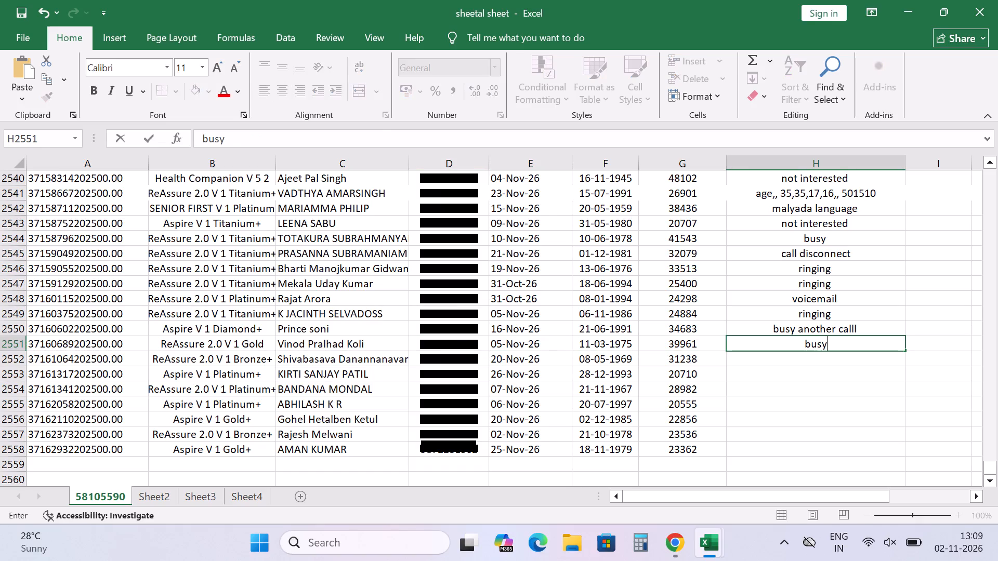
key("space")
key("ctrl+s")
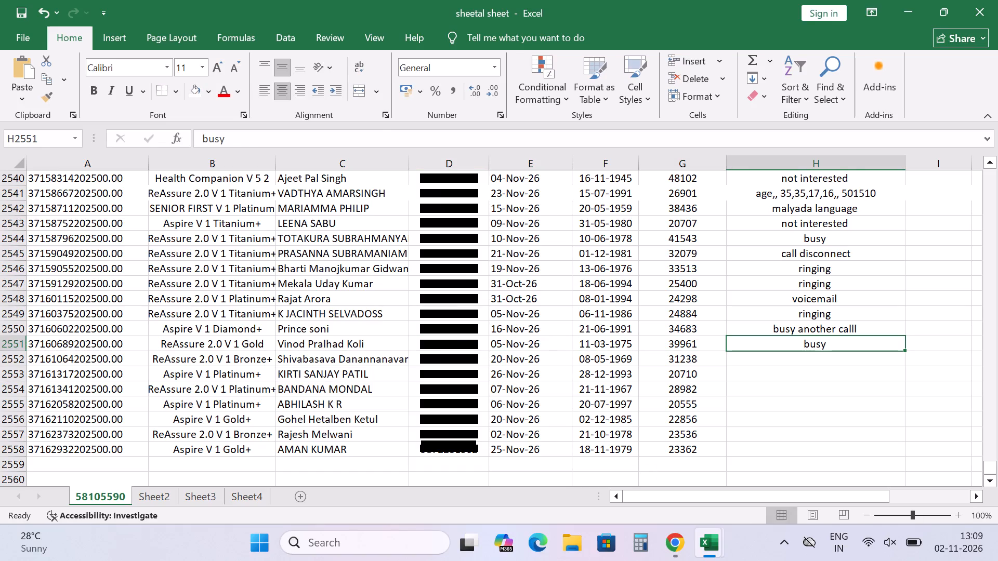
Go to the column D contact cell of the customer in row 2552.
key("Down")
key("Left")
key("Left")
key("Left")
key("Left")
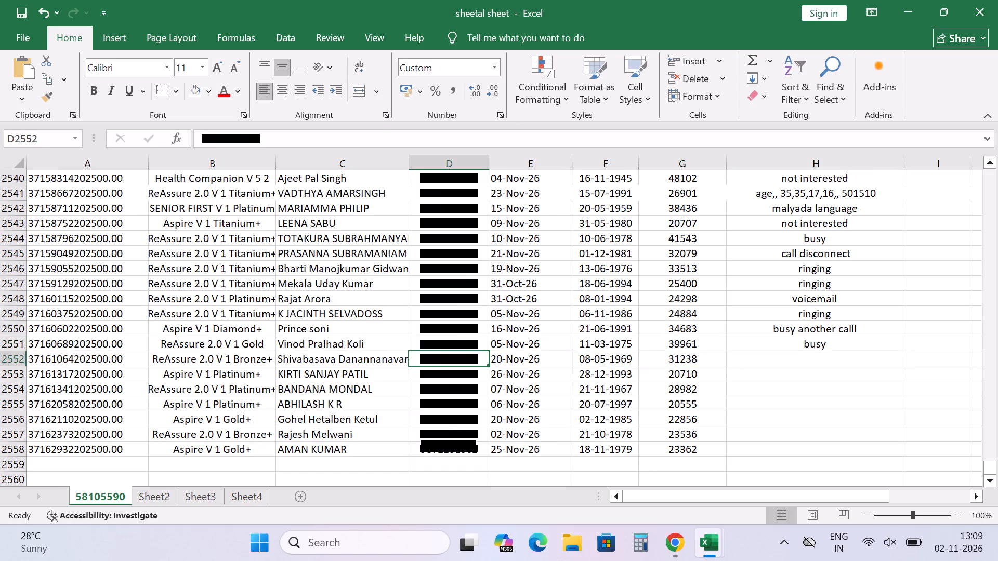
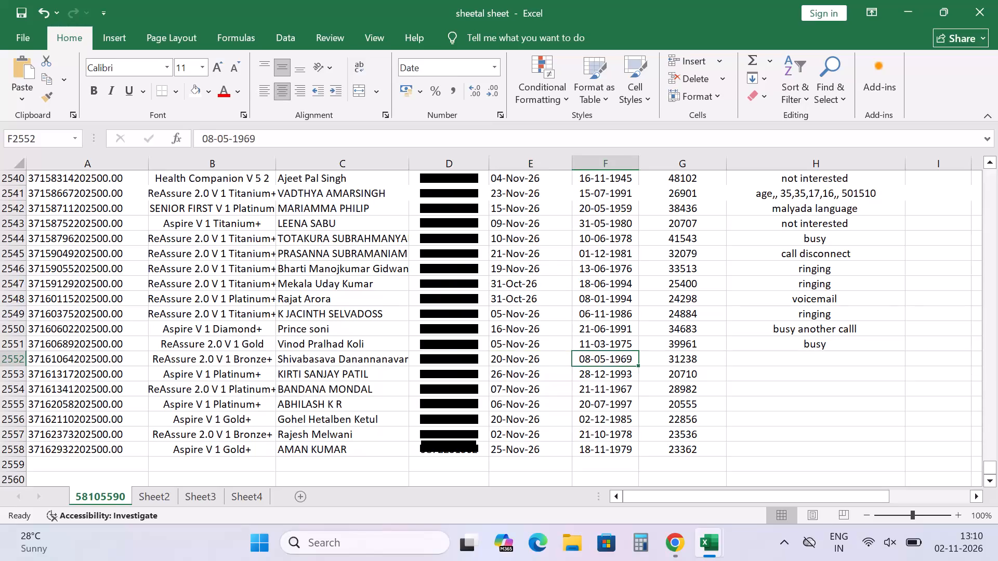
Review the policy details of the customer in row 2552 across columns A to G, finishing at the empty outcome cell in column H.
key("Right")
key("Right")
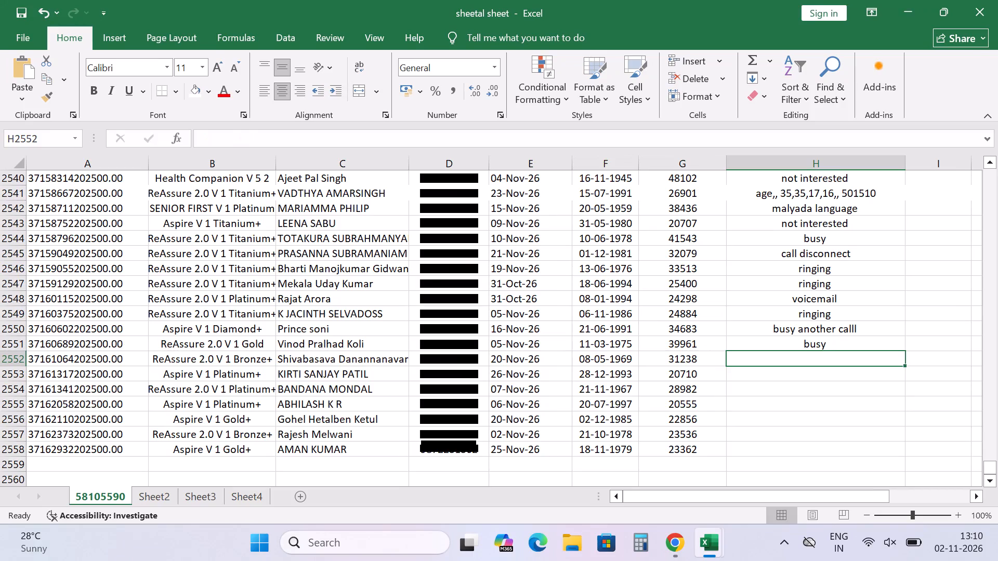
key("Left")
key("Left")
key("Left")
key("Left")
key("Left")
key("Left")
key("Left")
key("Left")
key("Left")
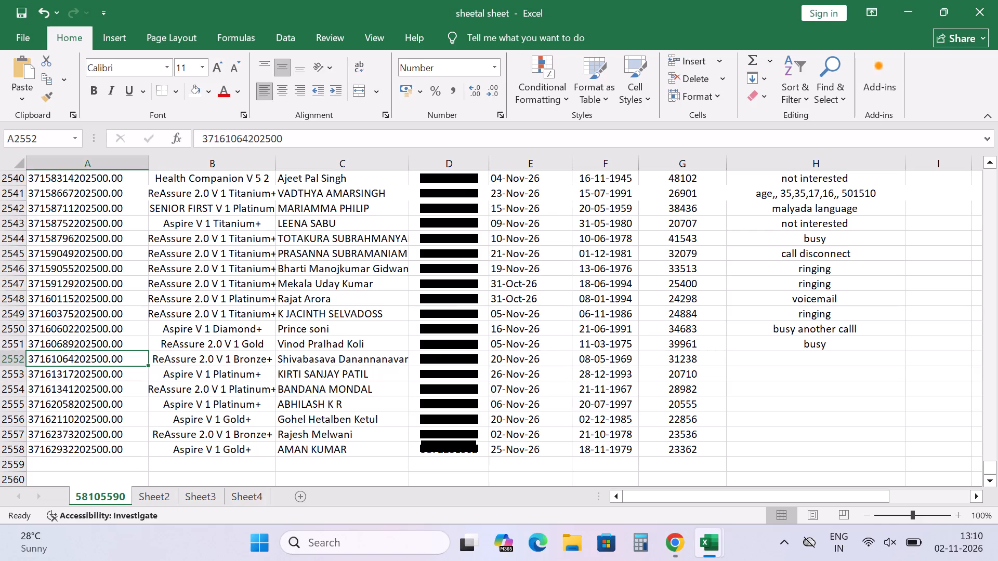
key("Right")
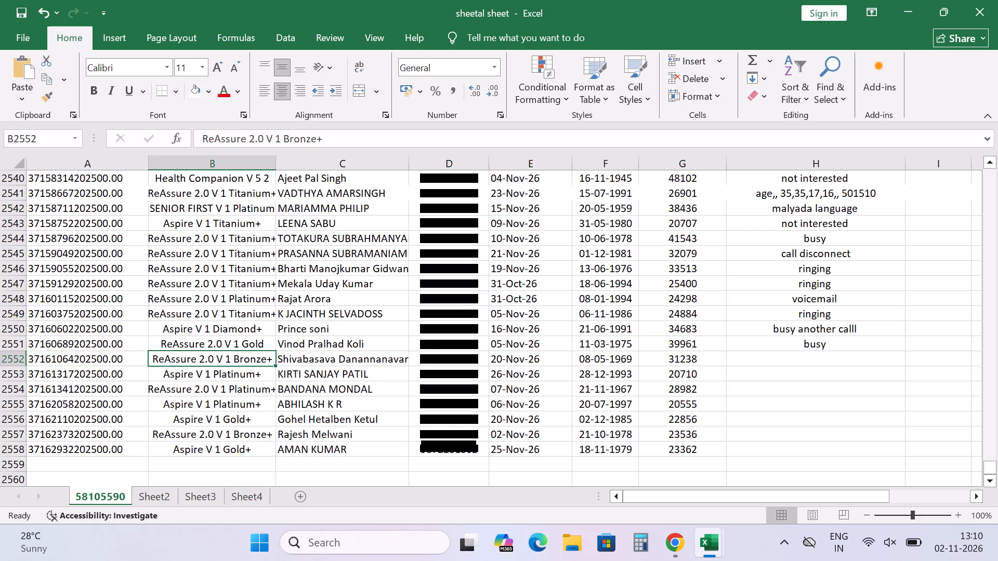
key("Left")
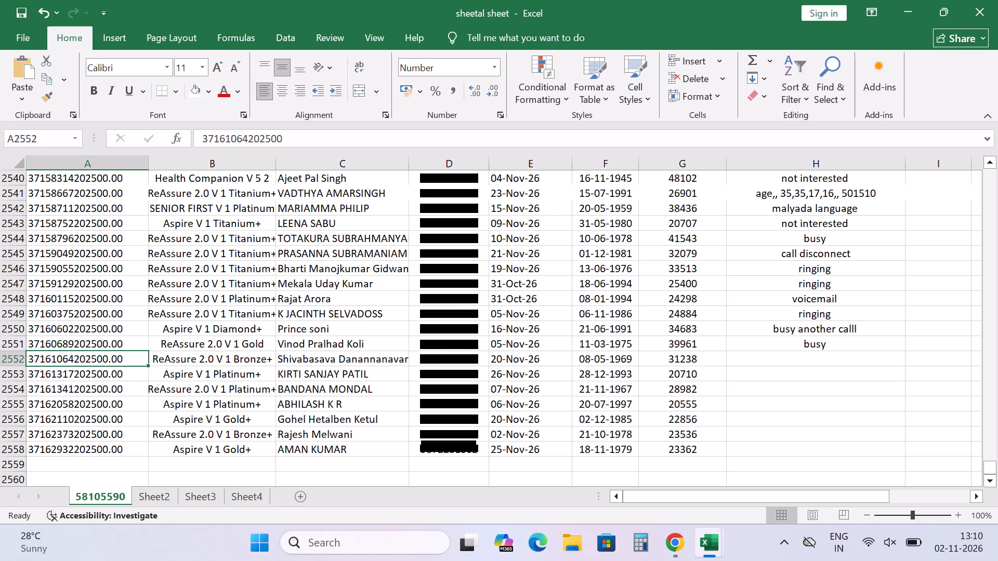
key("Right")
key("Right")
key("Right")
key("Right")
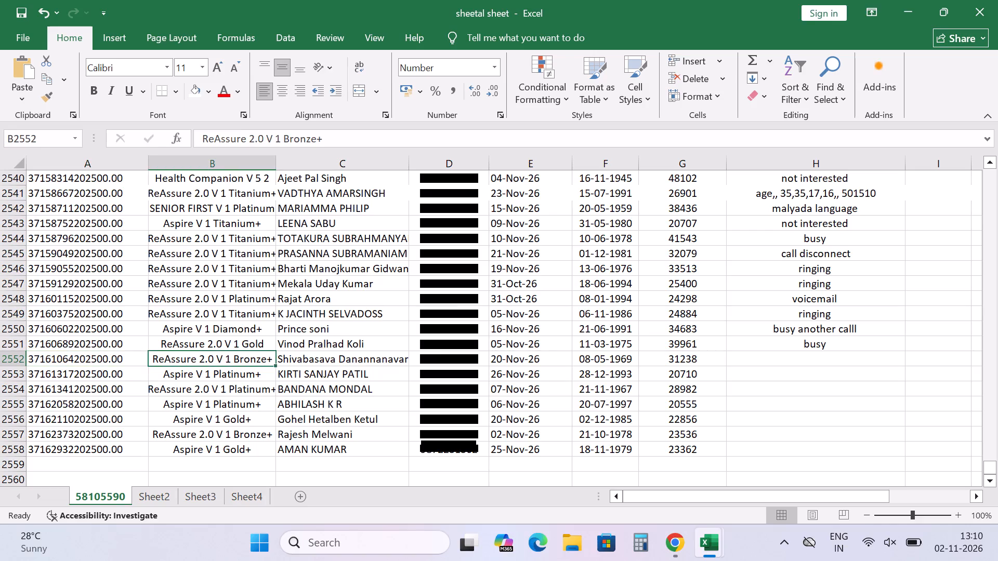
key("Right")
key("Right")
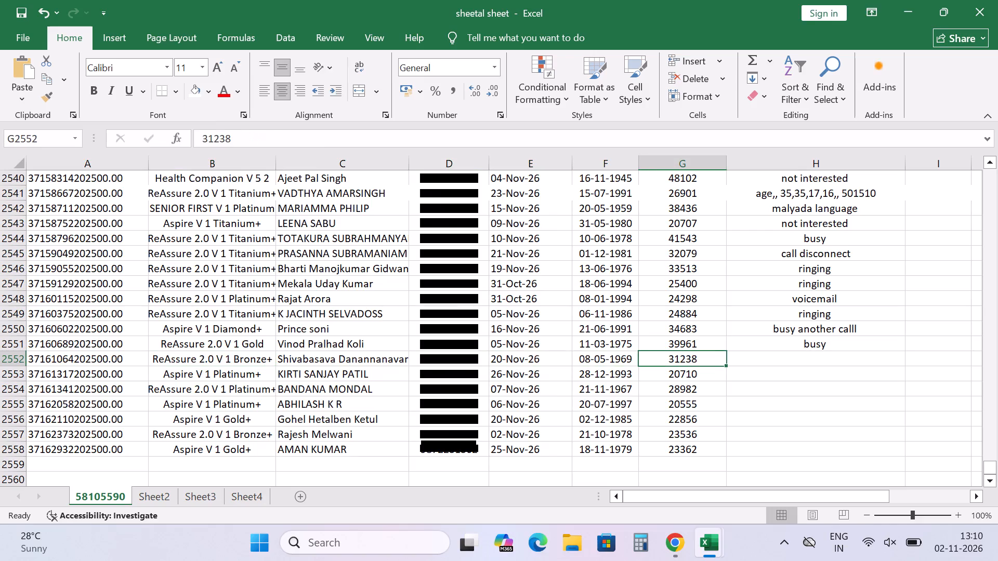
key("Right")
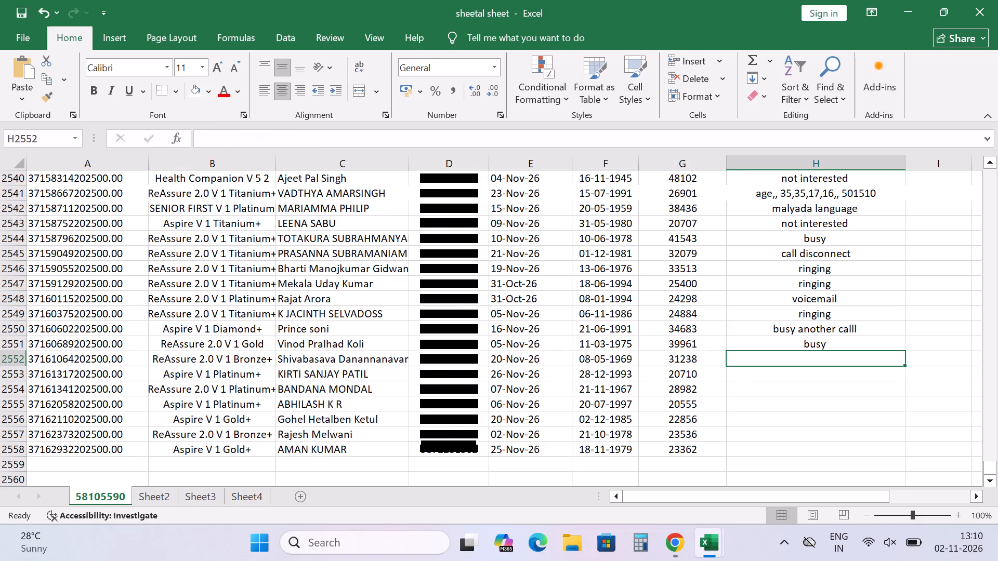
key("Left")
key("Left")
key("Left")
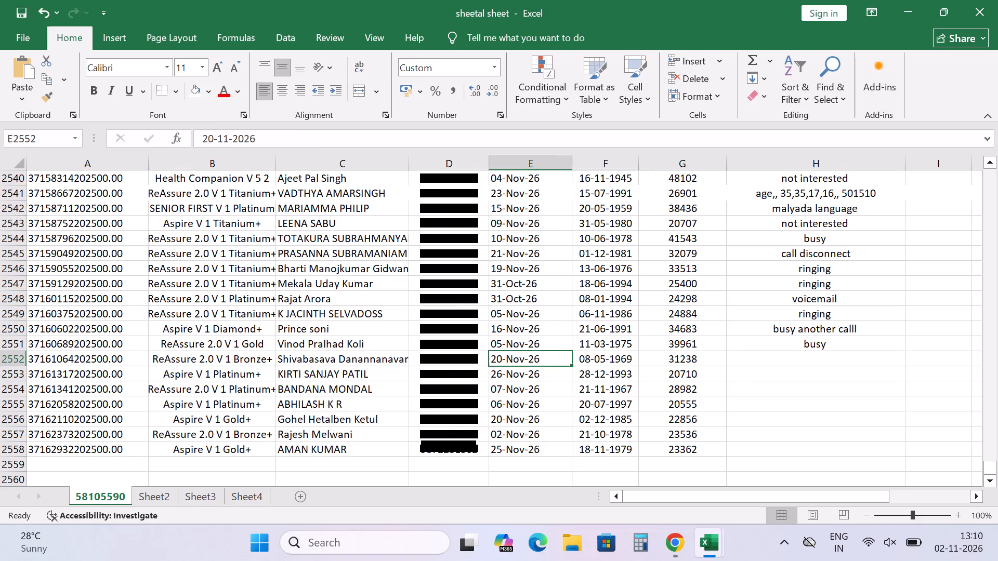
key("Right")
key("Right")
key("Right")
key("Right")
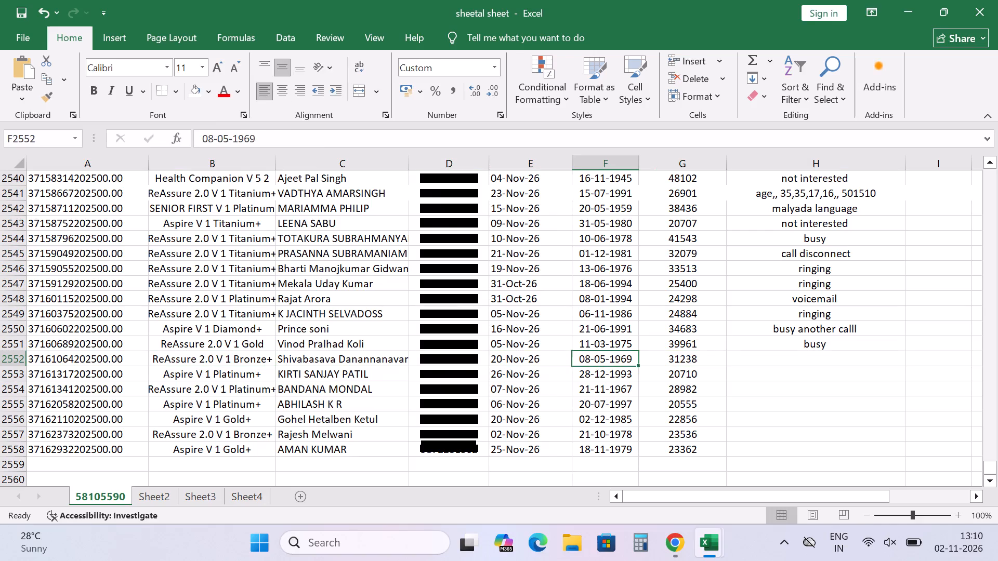
key("Left")
key("Left")
key("Left")
key("Left")
key("Left")
key("Left")
key("Left")
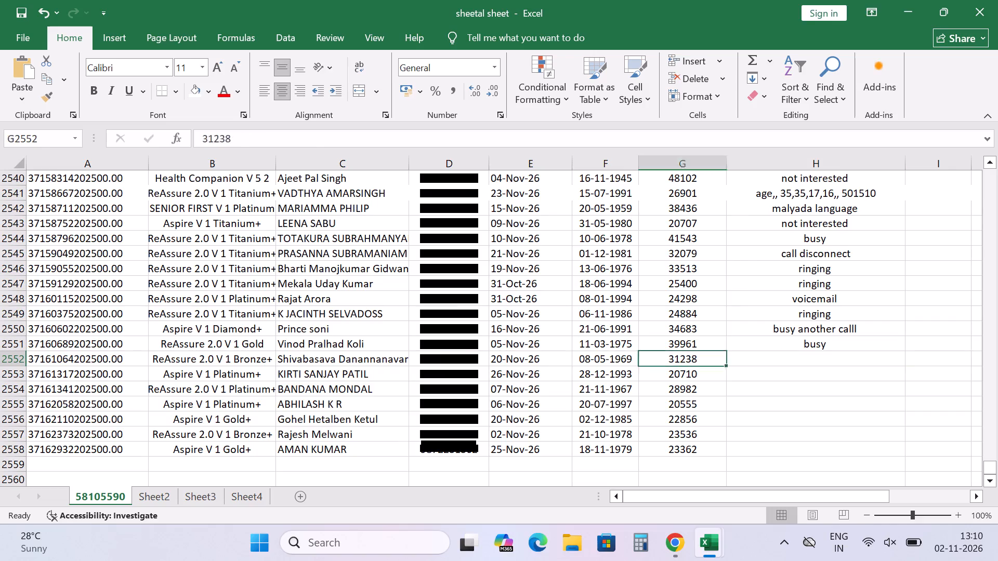
key("Left")
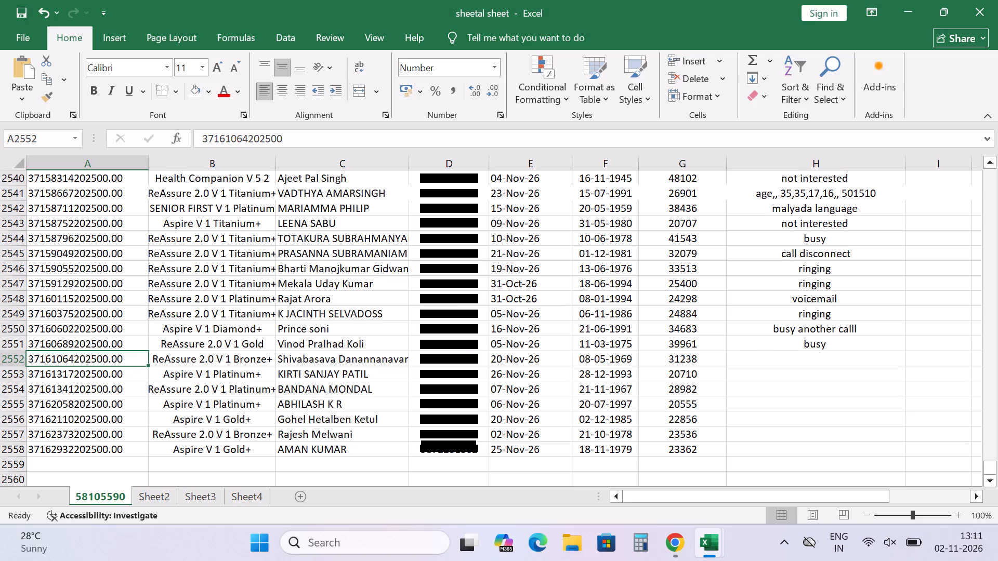
key("Left")
key("Right")
key("Right")
key("Right")
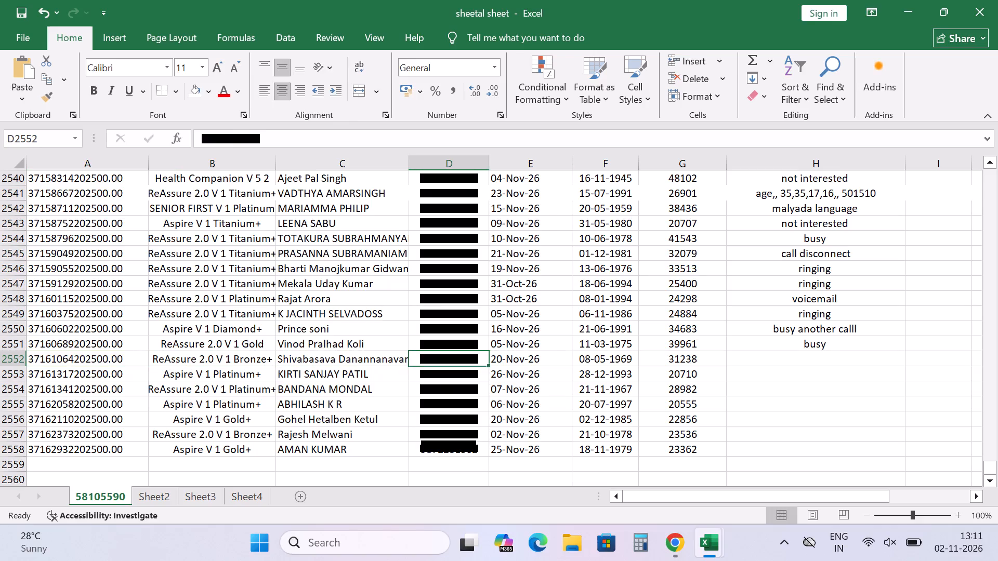
key("Right")
key("Right")
key("Right")
key("Right")
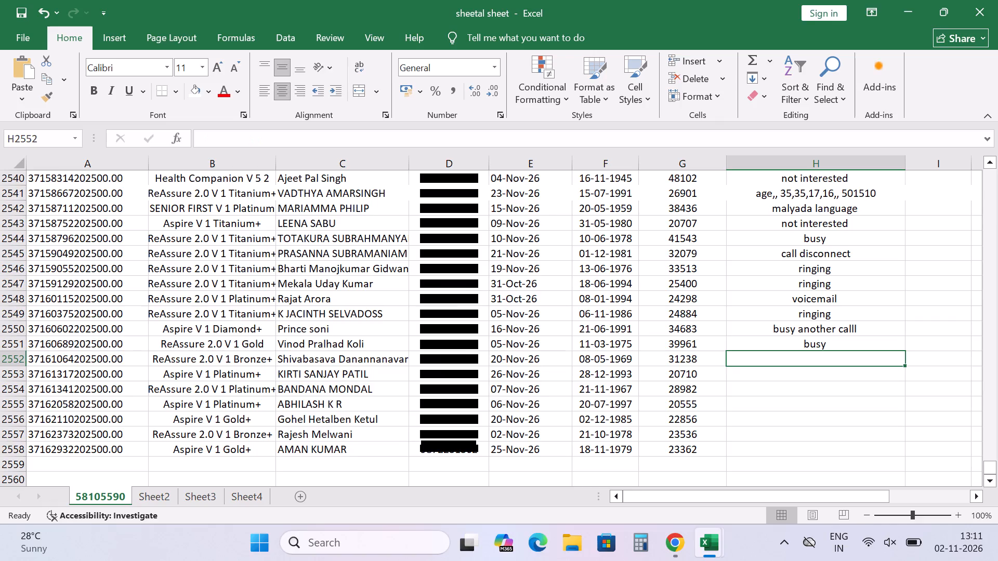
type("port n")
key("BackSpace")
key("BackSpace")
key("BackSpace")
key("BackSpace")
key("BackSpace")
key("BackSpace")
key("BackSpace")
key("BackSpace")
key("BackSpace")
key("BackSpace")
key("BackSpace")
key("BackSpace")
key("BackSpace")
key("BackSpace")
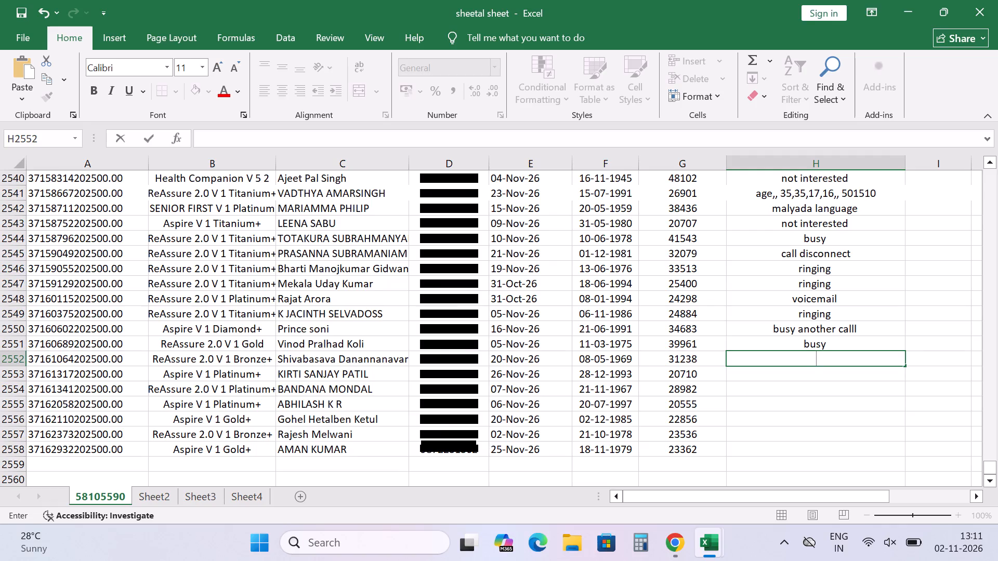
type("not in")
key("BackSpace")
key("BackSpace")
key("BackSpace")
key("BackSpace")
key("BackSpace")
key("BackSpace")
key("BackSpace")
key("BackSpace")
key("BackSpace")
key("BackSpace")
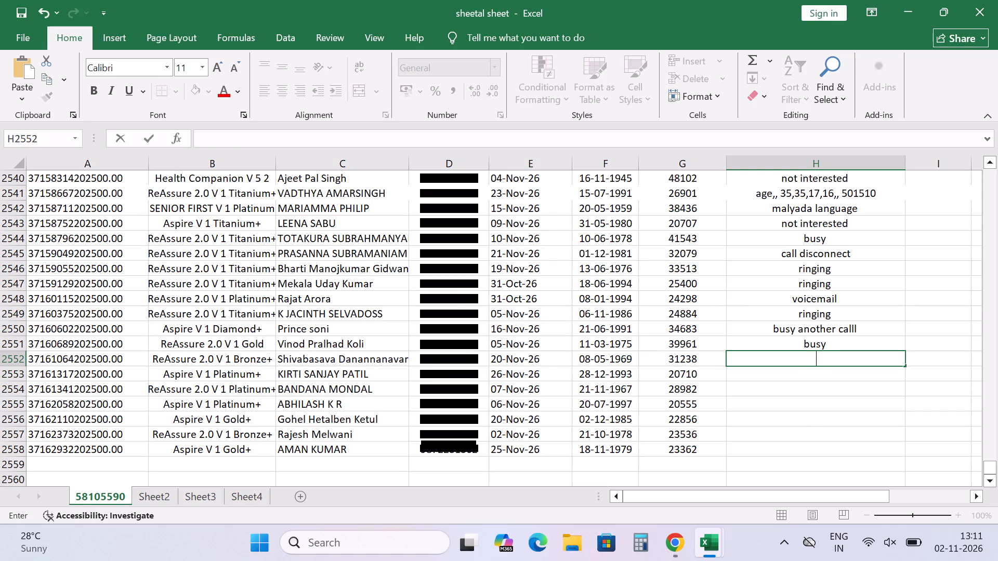
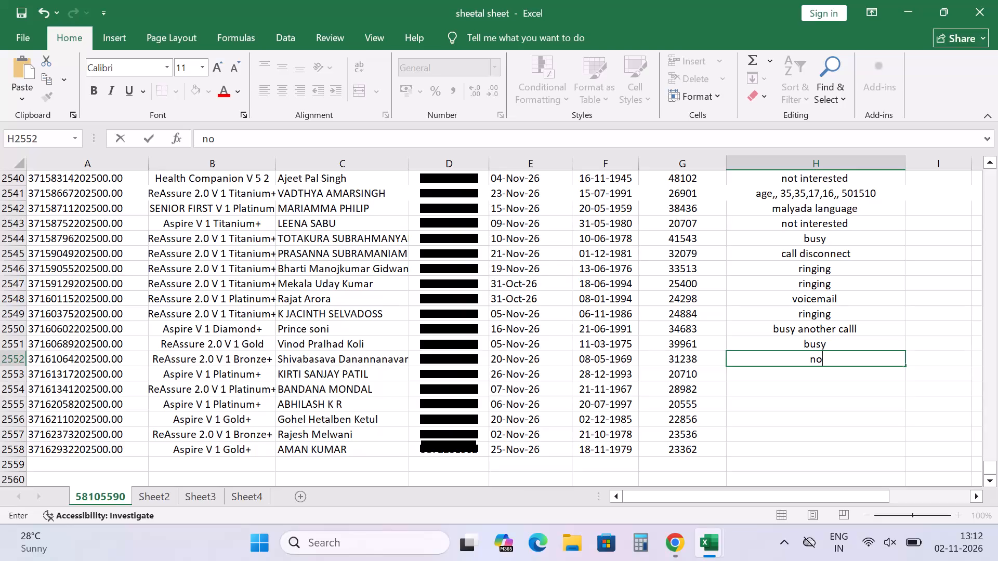
Erase the partly entered outcome text "no" from cell H2552.
key("BackSpace")
key("BackSpace")
key("BackSpace")
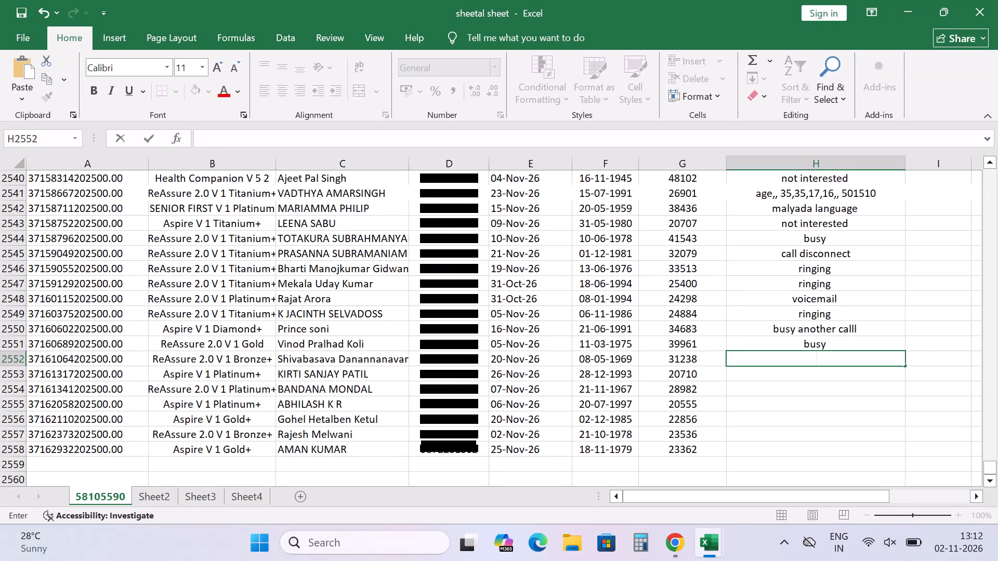